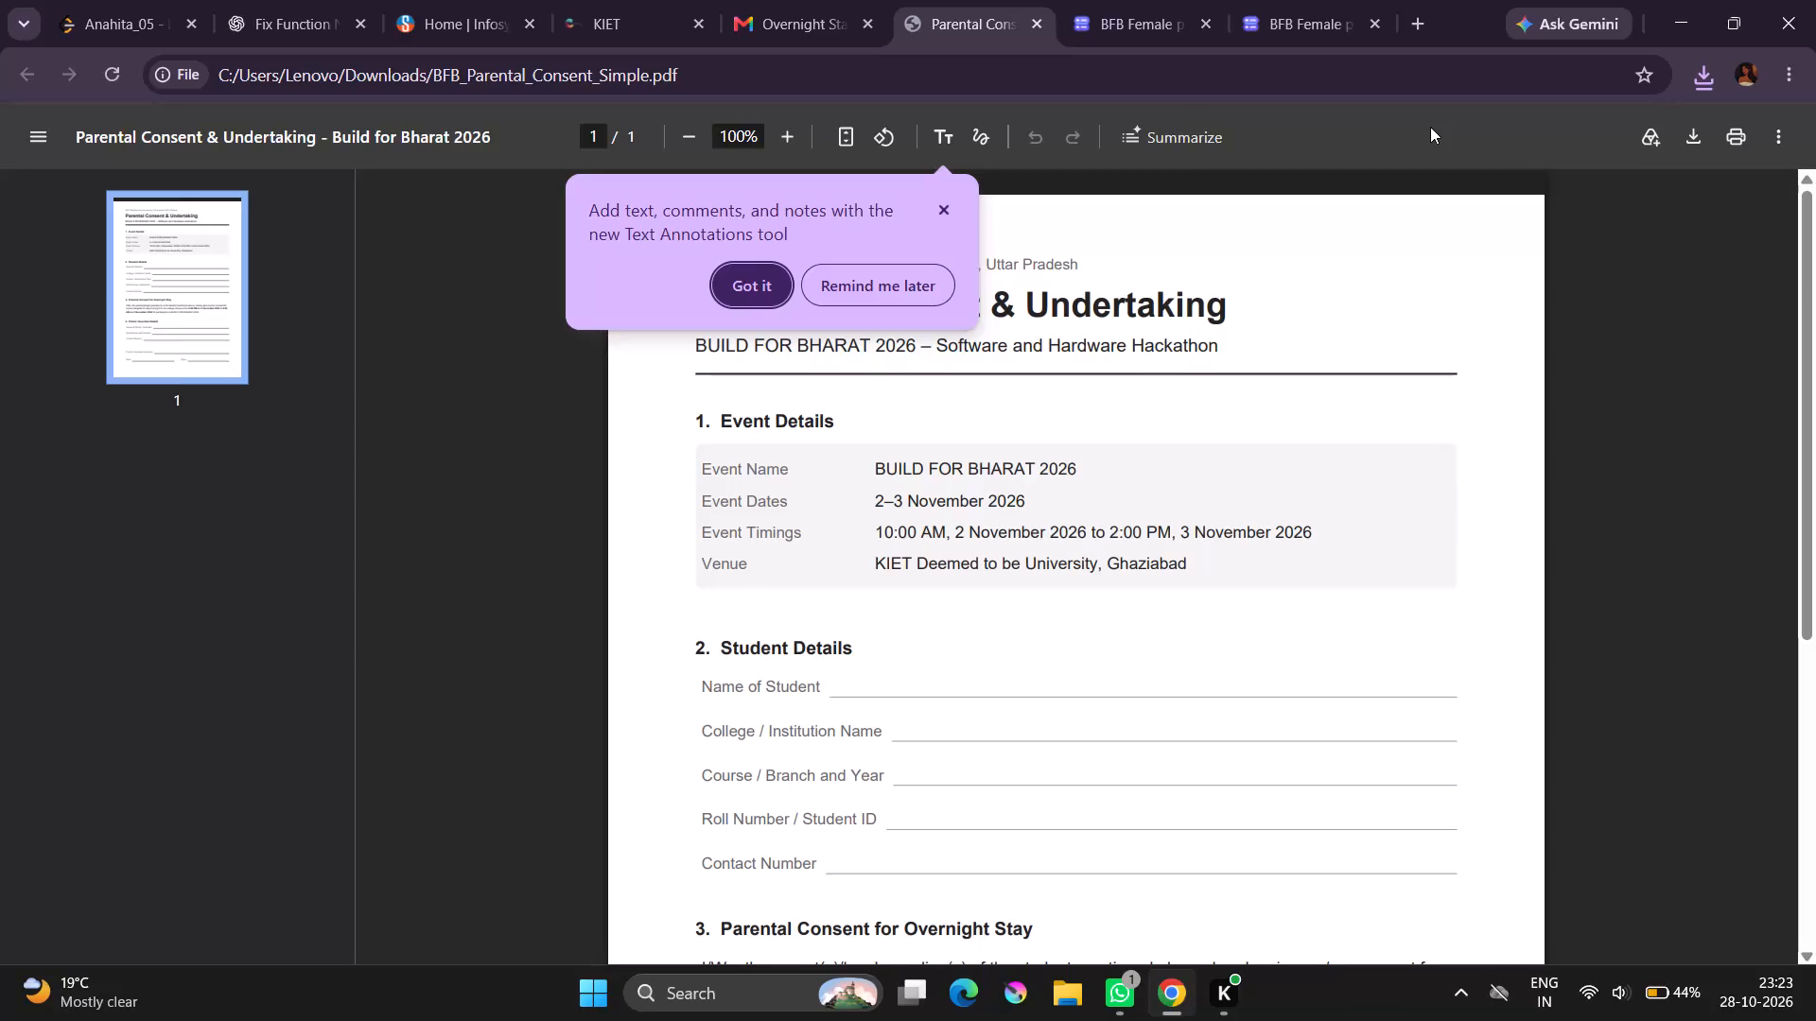
Dismiss the annotation tip and add a text annotation with the student's name on the Name of Student line.
{"action": "left_click", "coordinate": [942, 220]}
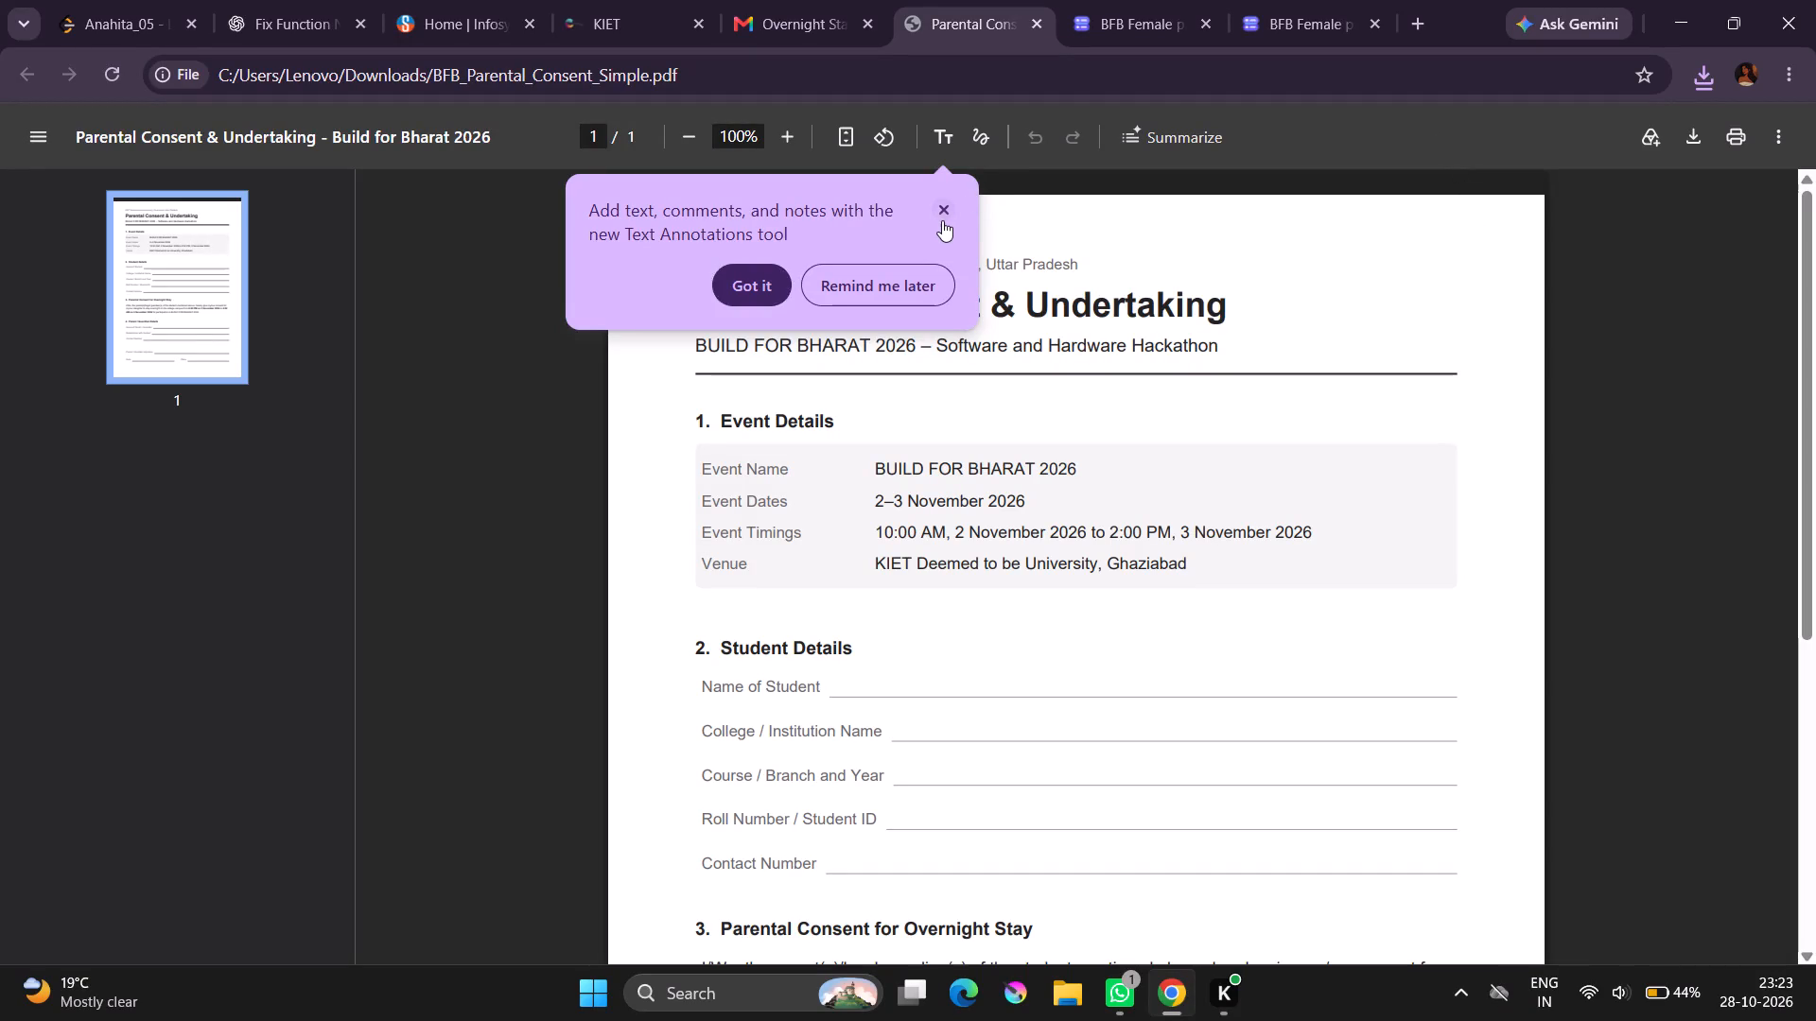
{"action": "left_click", "coordinate": [865, 676]}
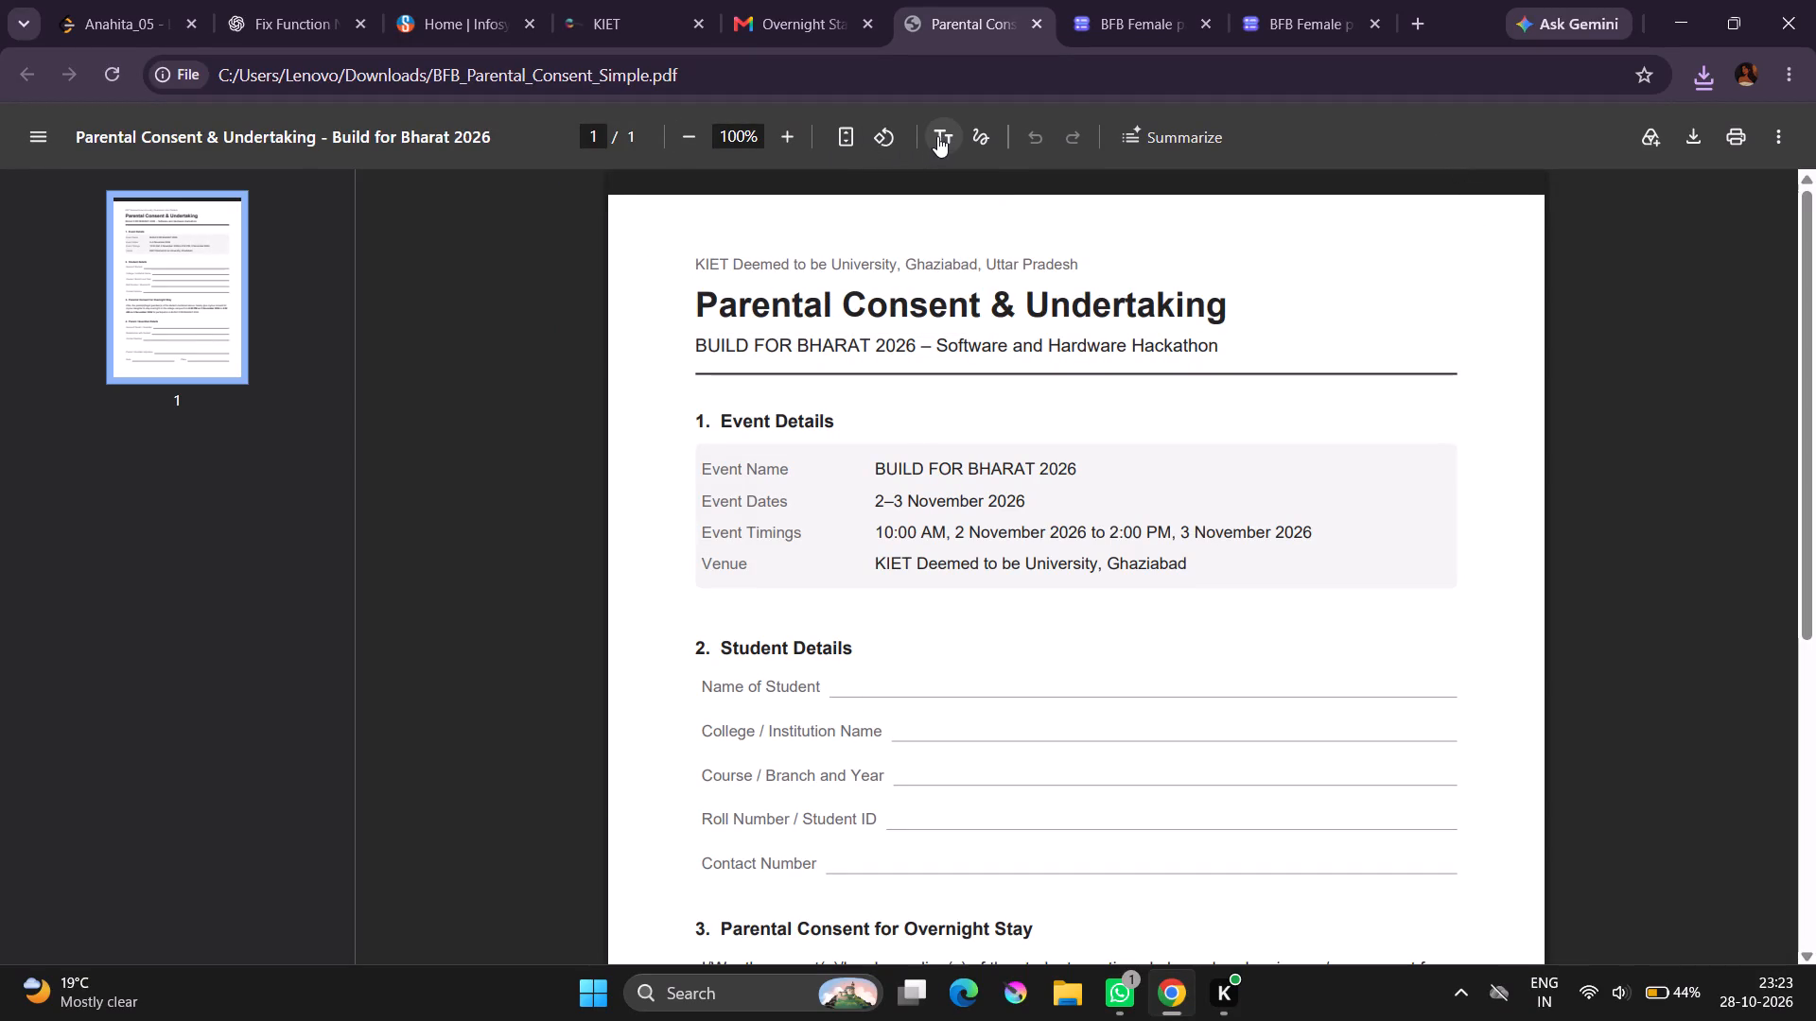
{"action": "left_click", "coordinate": [937, 136]}
{"action": "left_click", "coordinate": [696, 685]}
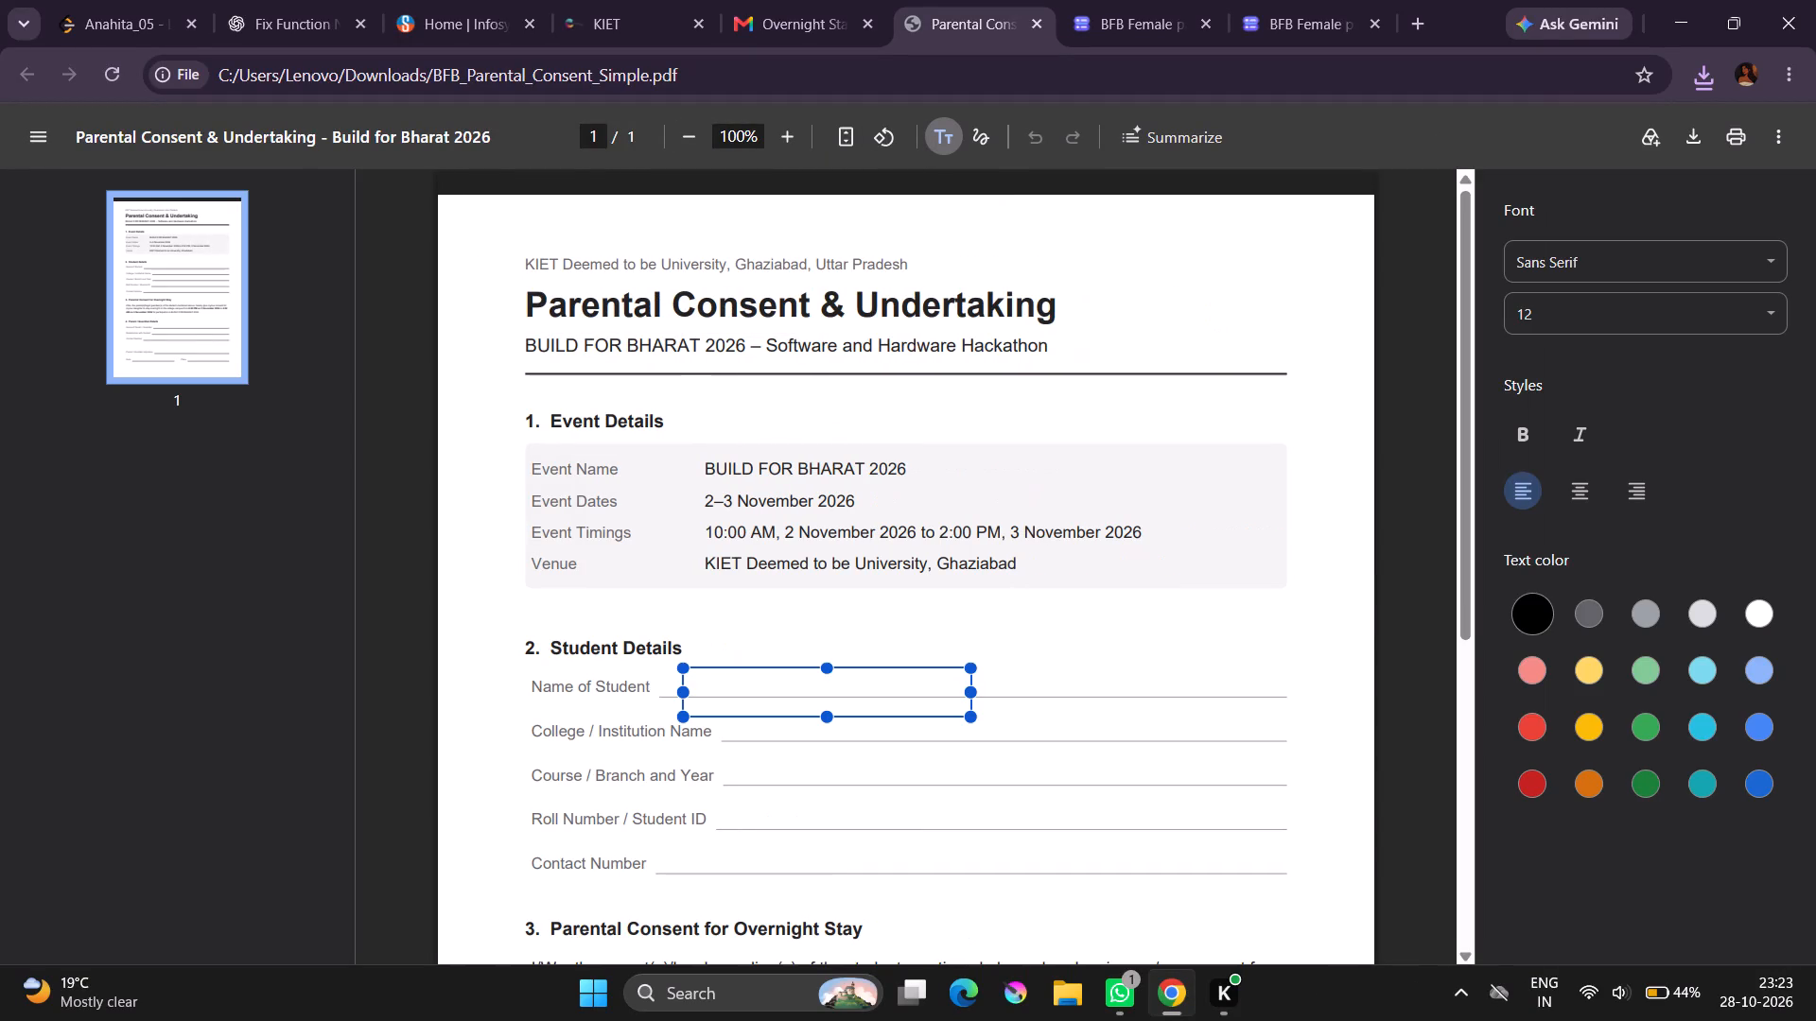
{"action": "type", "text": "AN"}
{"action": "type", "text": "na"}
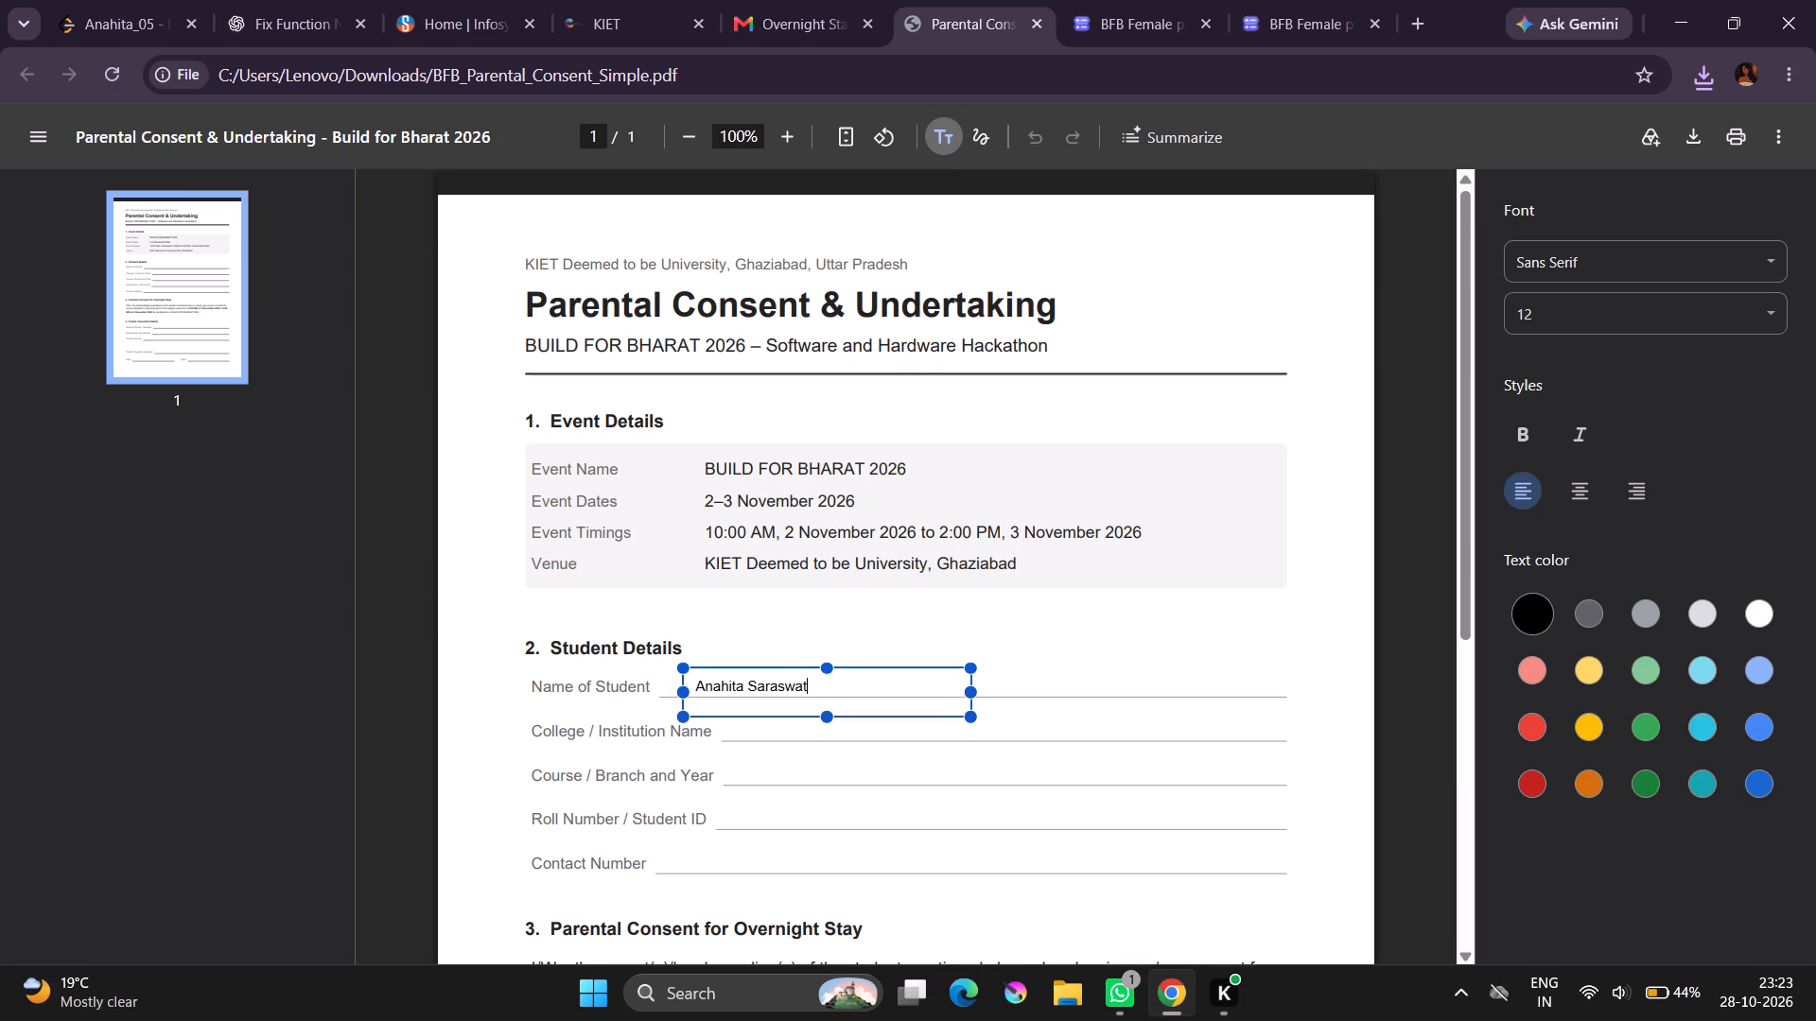
Add the text "KIET deemed to be university" on the College / Institution Name line.
{"action": "left_click", "coordinate": [811, 744]}
{"action": "left_click", "coordinate": [793, 732]}
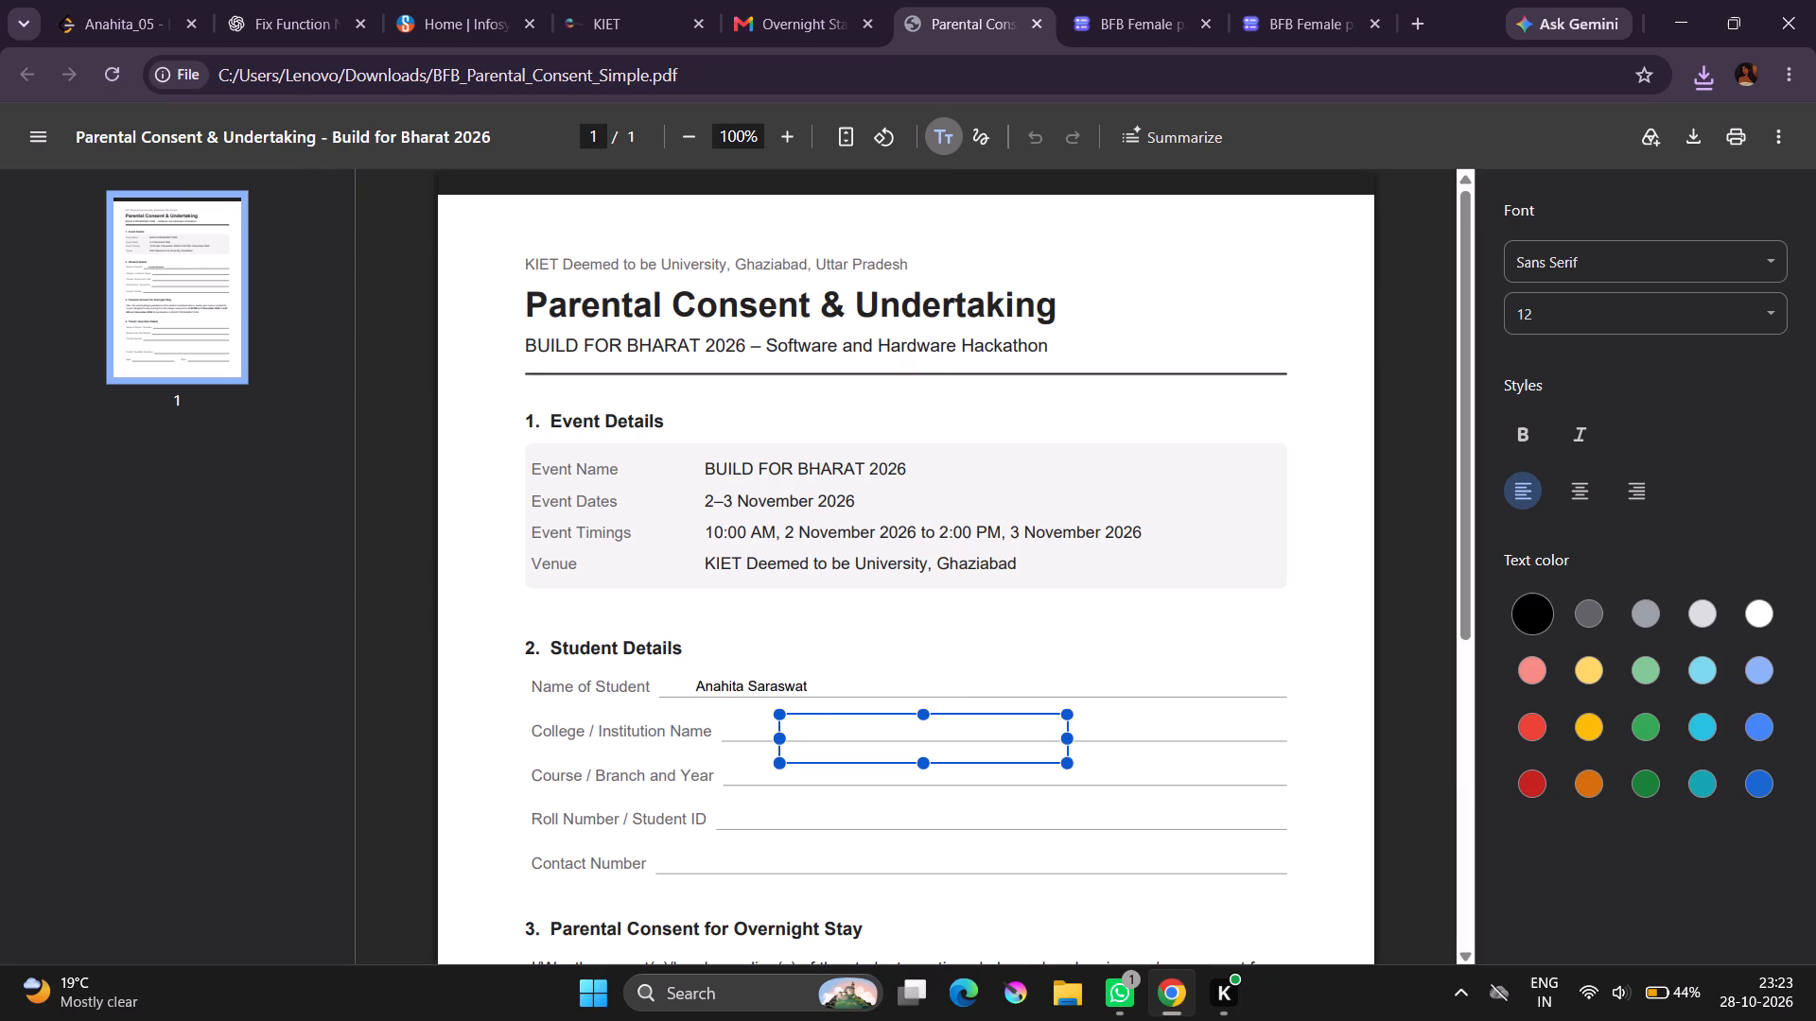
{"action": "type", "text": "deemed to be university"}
Add the text "Btech/CSE/2nd" on the Course / Branch and Year line.
{"action": "left_click", "coordinate": [758, 786]}
{"action": "left_click", "coordinate": [760, 774]}
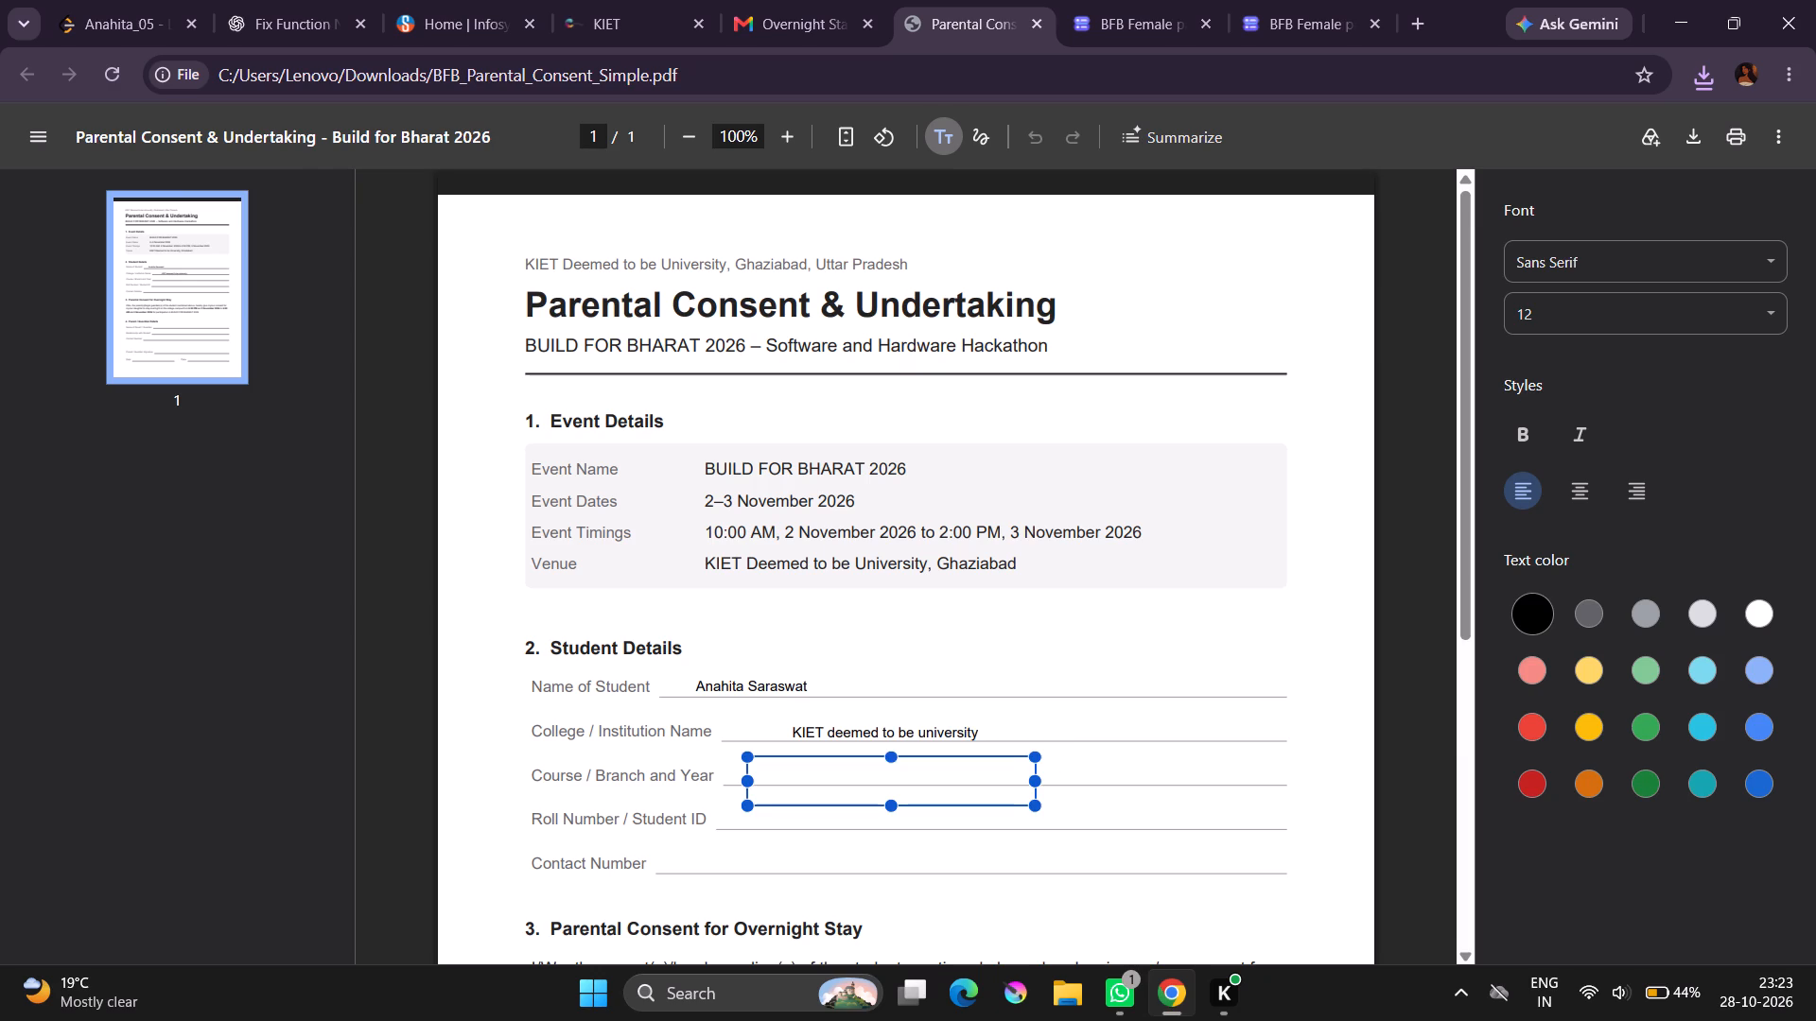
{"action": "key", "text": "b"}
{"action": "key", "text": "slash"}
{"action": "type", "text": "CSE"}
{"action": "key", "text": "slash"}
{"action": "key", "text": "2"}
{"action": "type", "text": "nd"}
{"action": "left_click", "coordinate": [798, 826]}
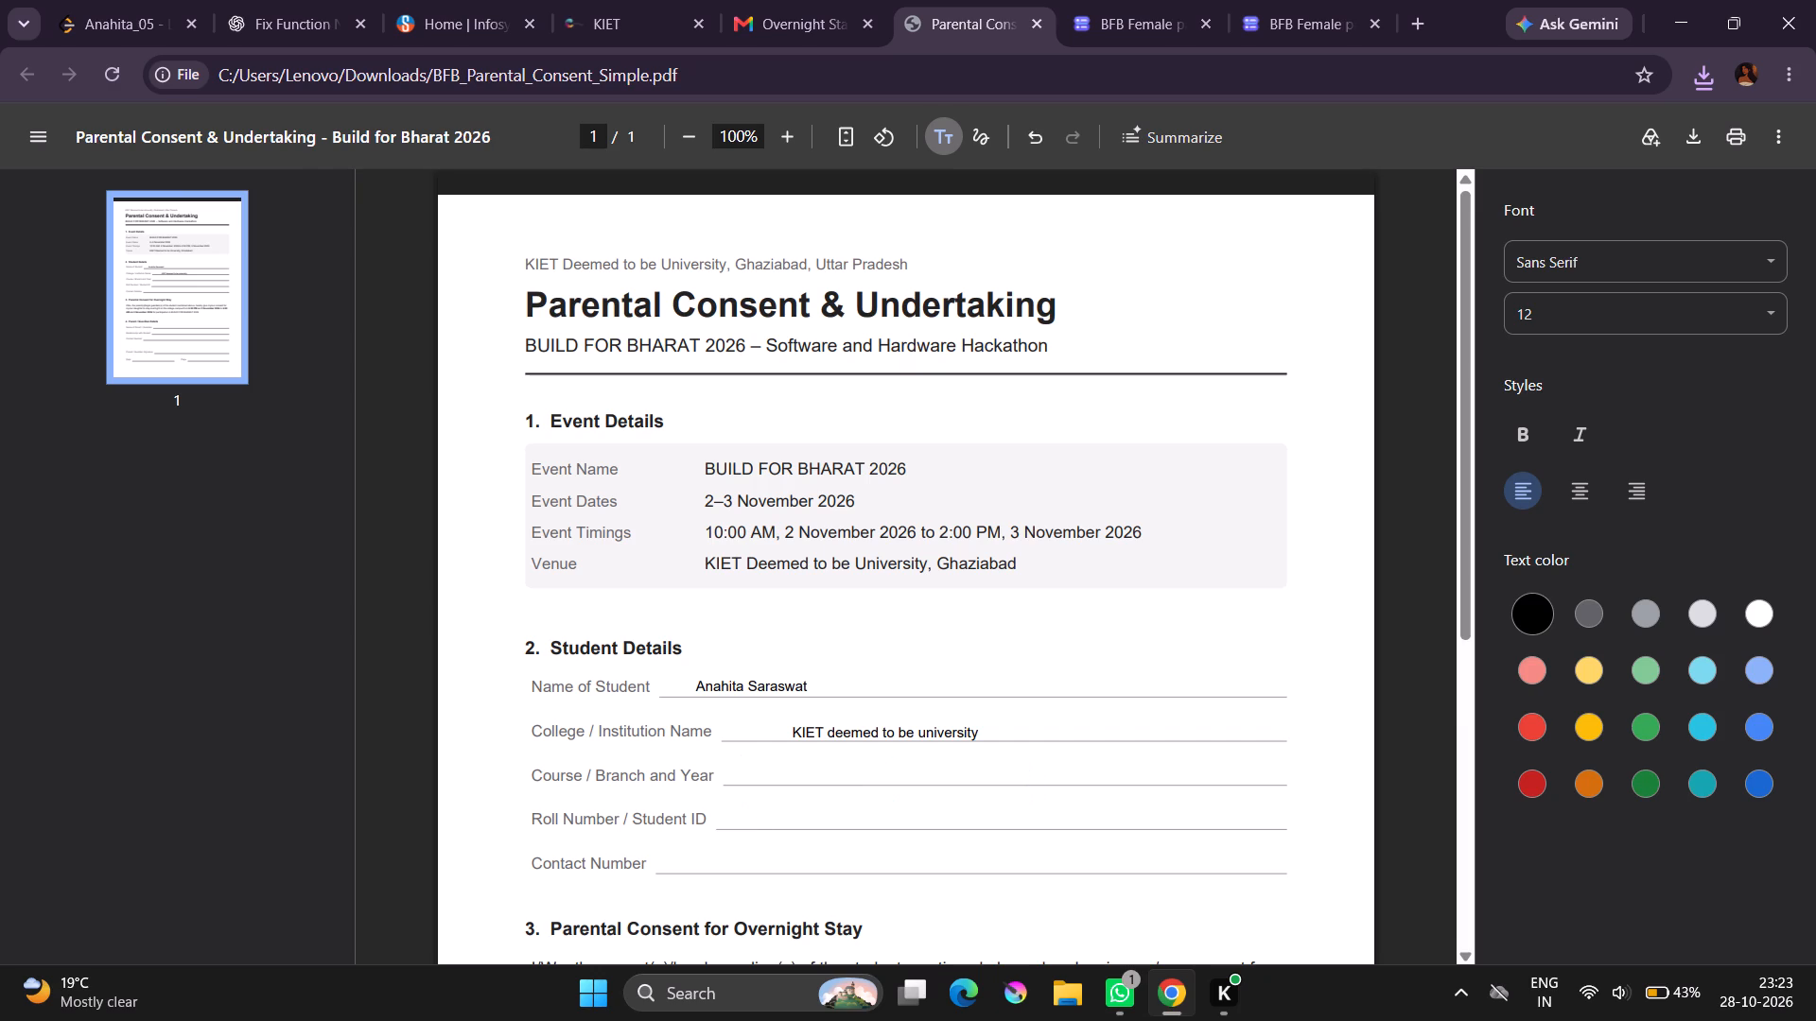
Edit the course annotation so that the branch reads CSE-A, giving "Btech/CSE-A/2nd".
{"action": "left_click", "coordinate": [830, 781]}
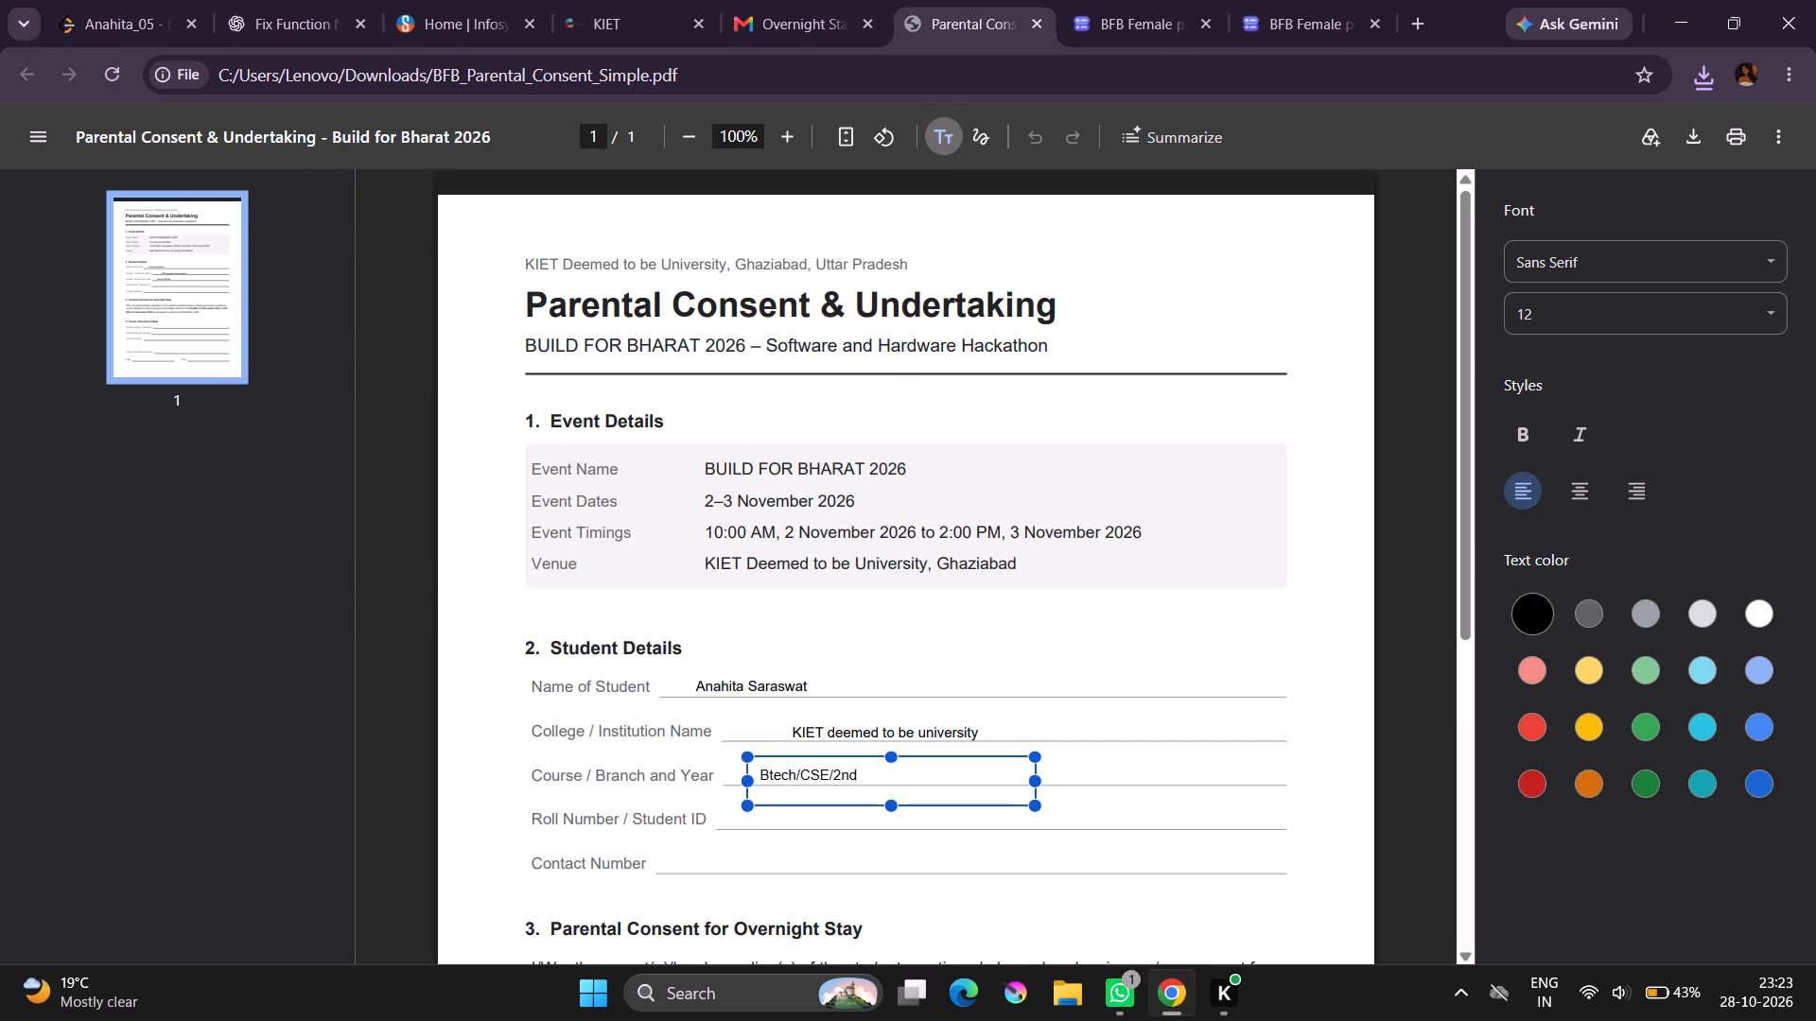
{"action": "left_click", "coordinate": [829, 772]}
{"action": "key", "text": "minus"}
Add the student's roll number as text on the Roll Number / Student ID line.
{"action": "left_click", "coordinate": [744, 830]}
{"action": "left_click", "coordinate": [742, 819]}
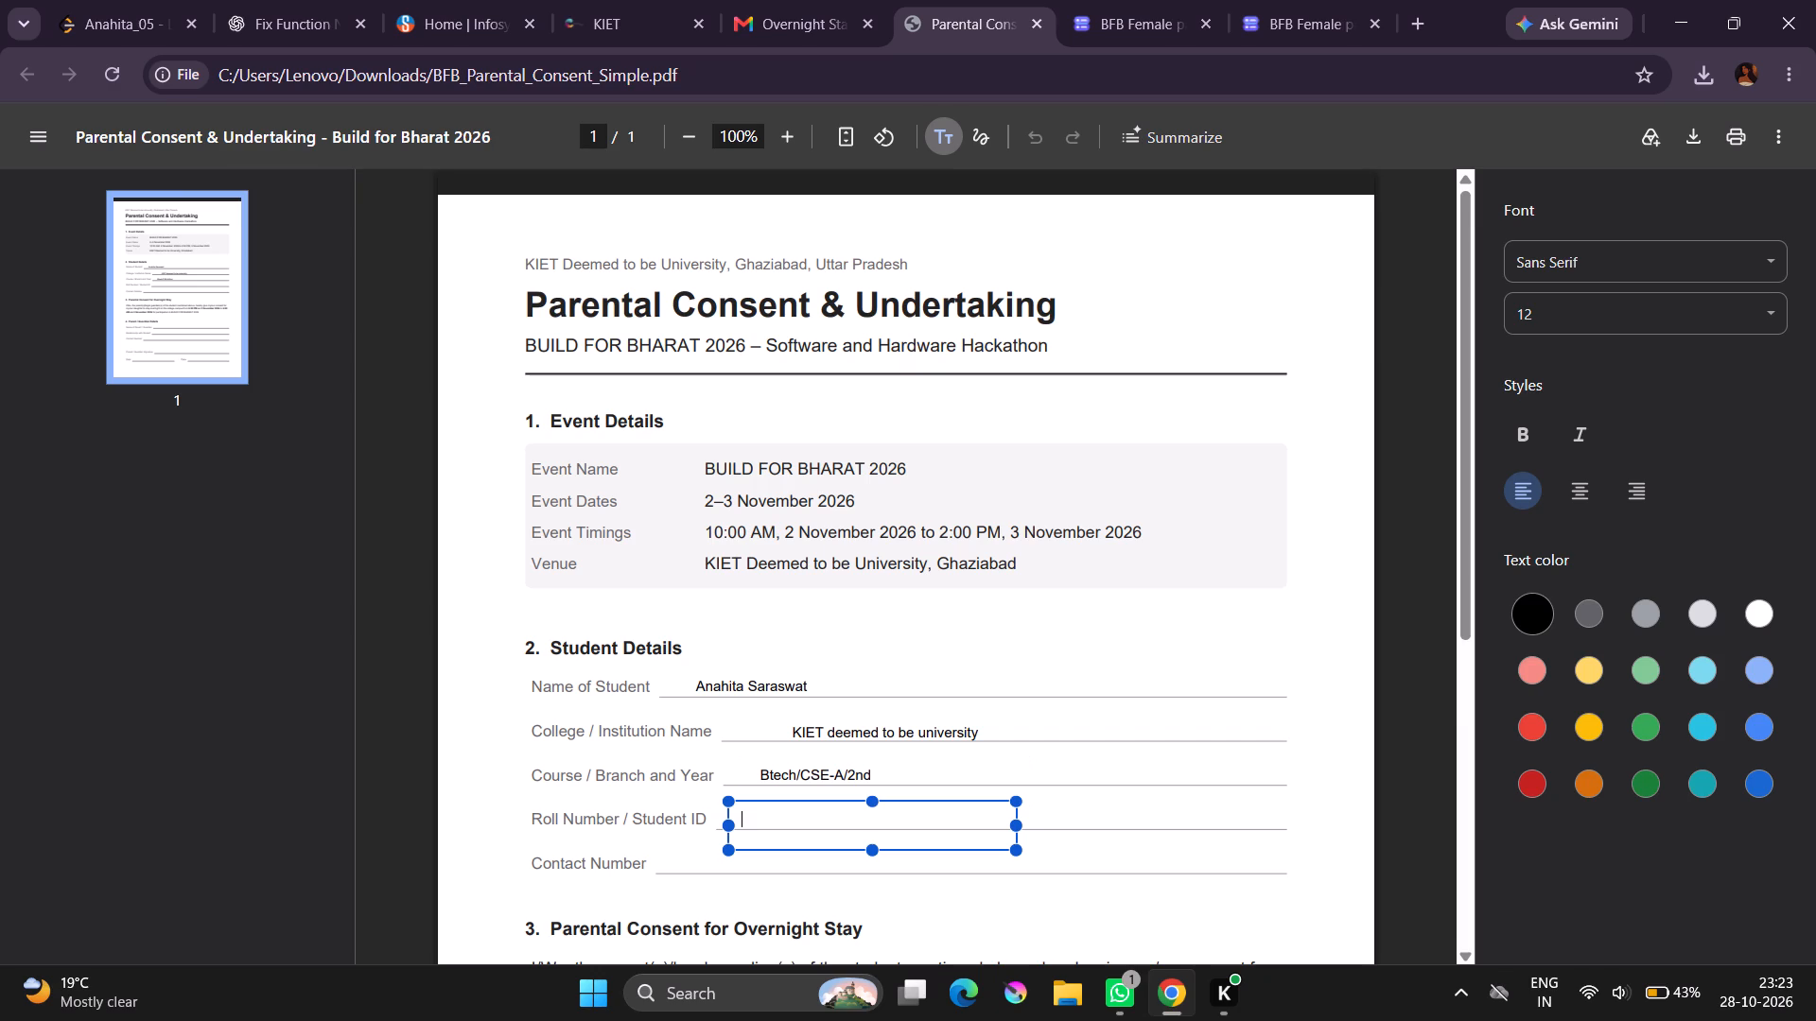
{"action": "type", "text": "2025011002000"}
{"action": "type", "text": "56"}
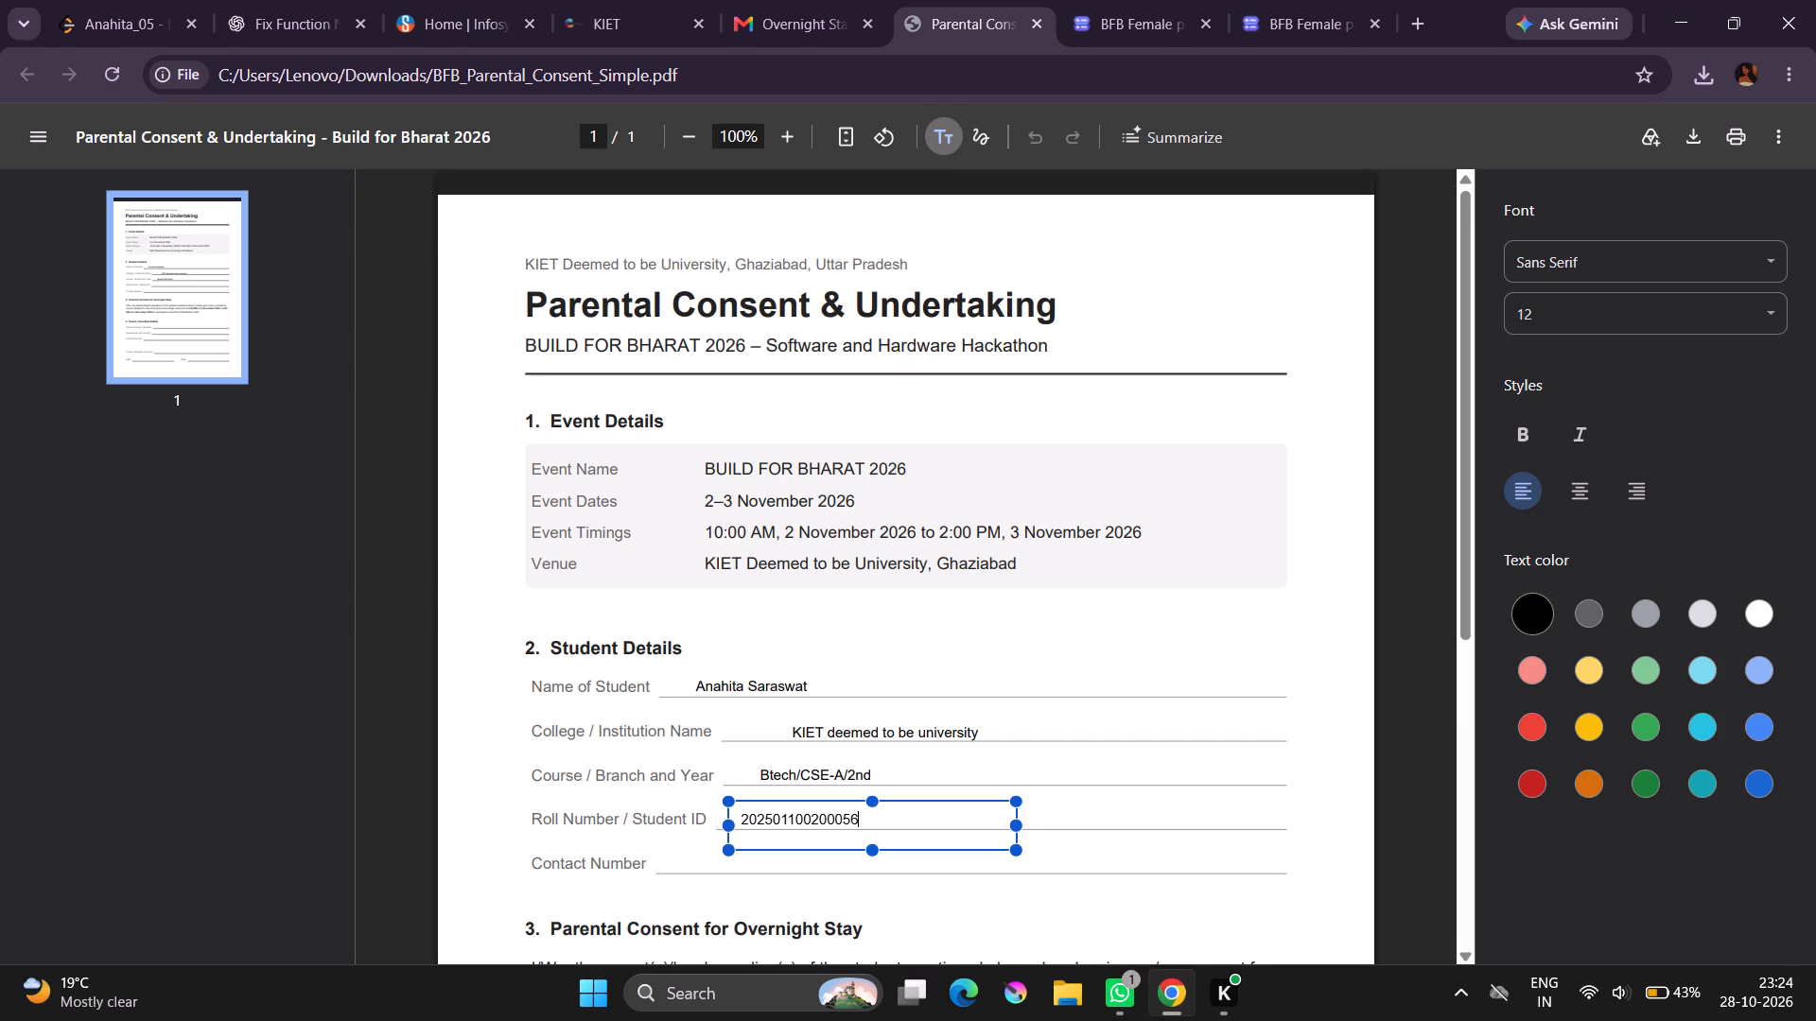
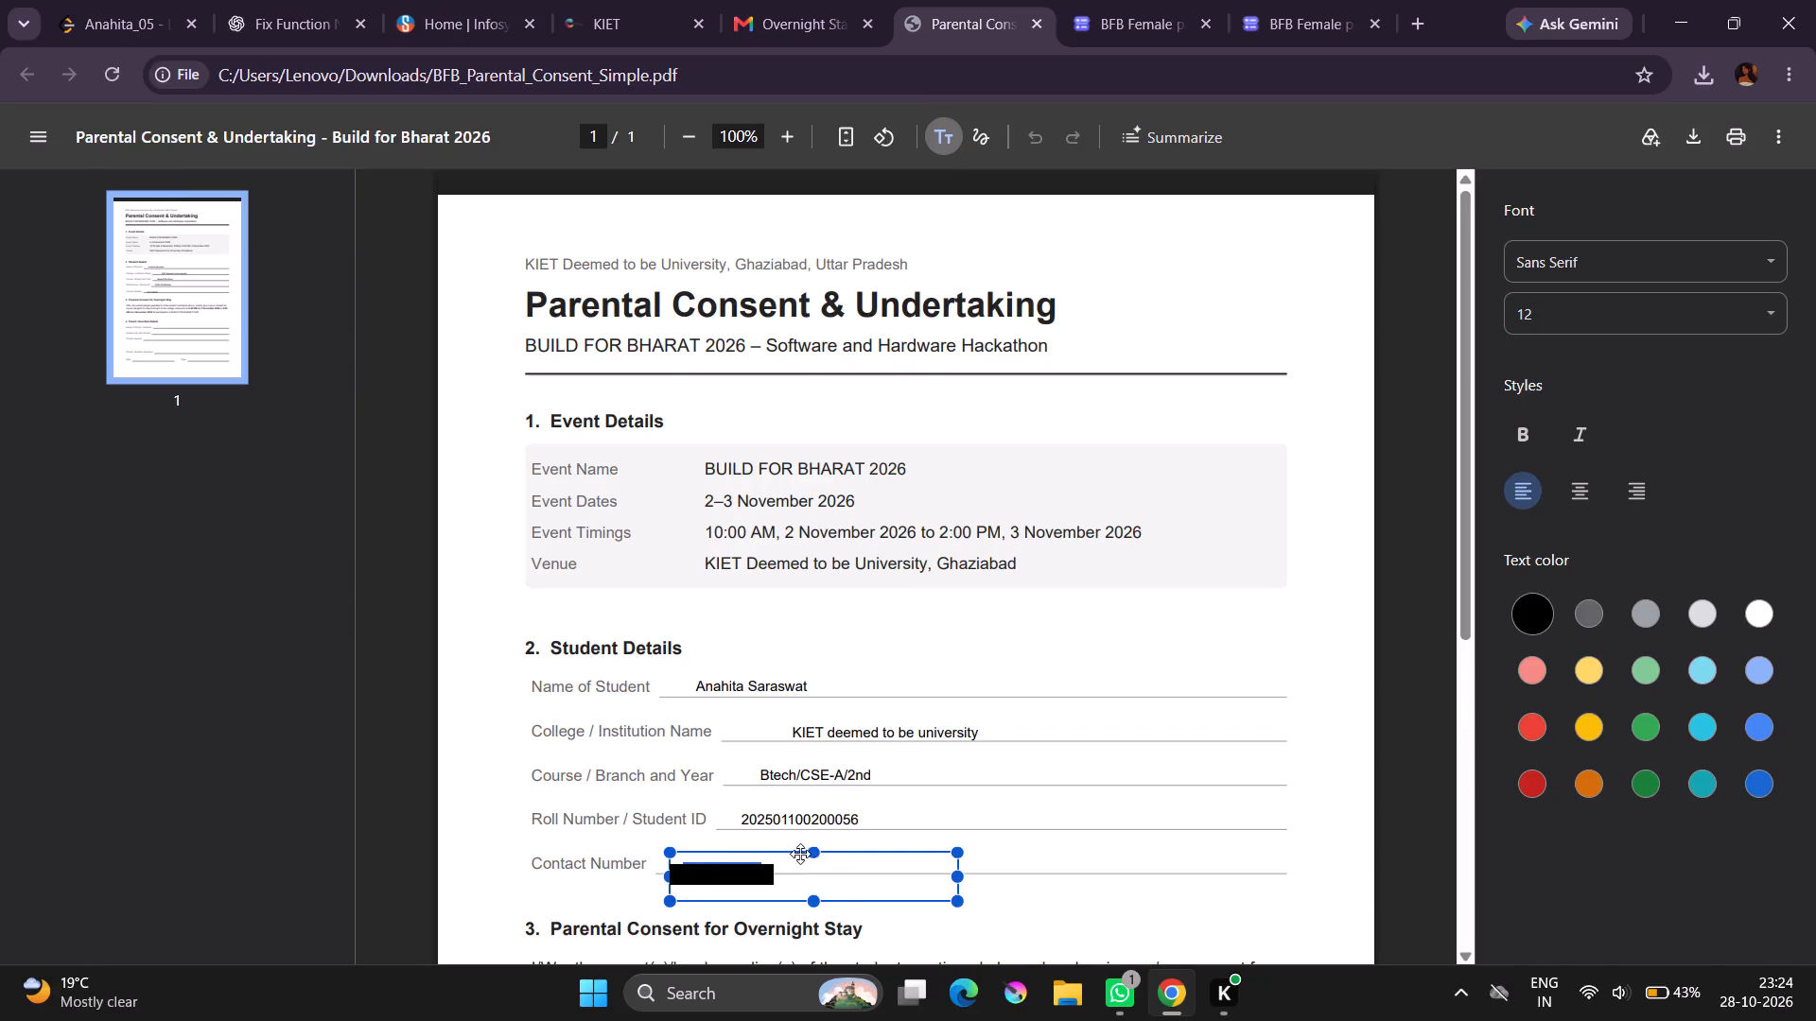
Move the student's contact number annotation up slightly so it sits on the Contact Number line.
{"action": "left_click_drag", "start_coordinate": [806, 856], "coordinate": [803, 846]}
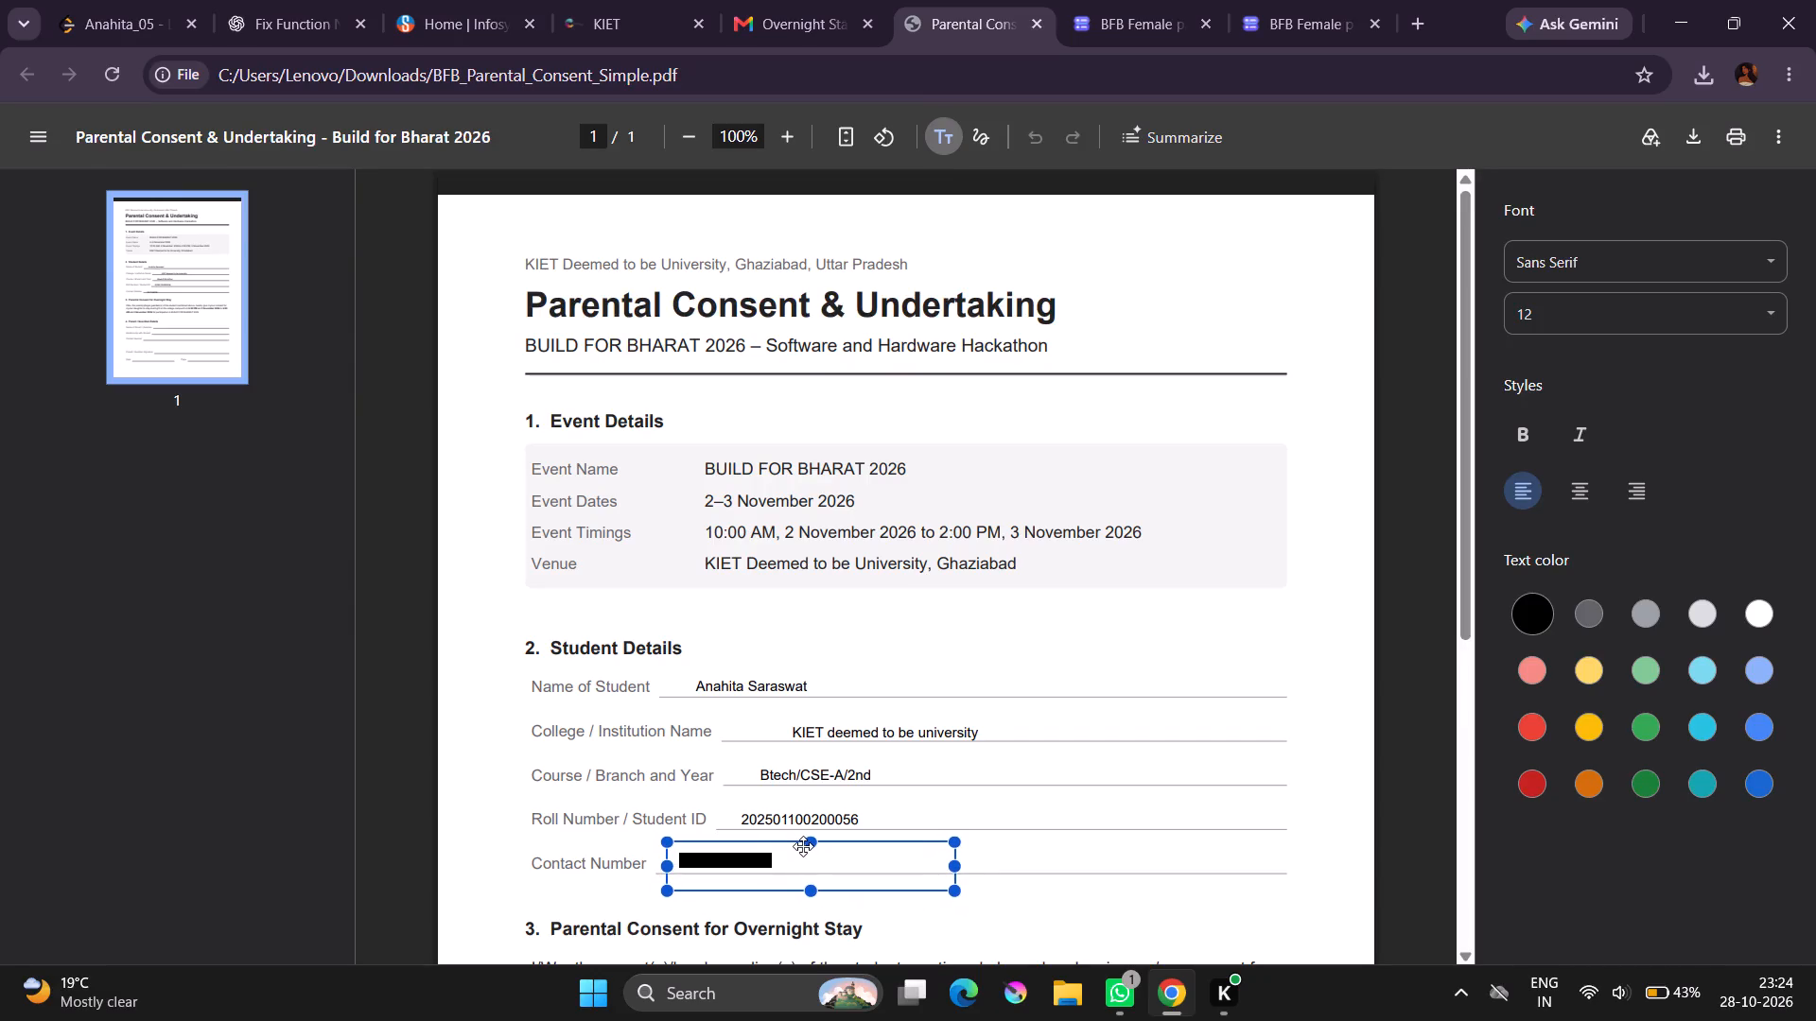
{"action": "left_click_drag", "start_coordinate": [803, 846], "coordinate": [804, 846]}
{"action": "left_click", "coordinate": [586, 909]}
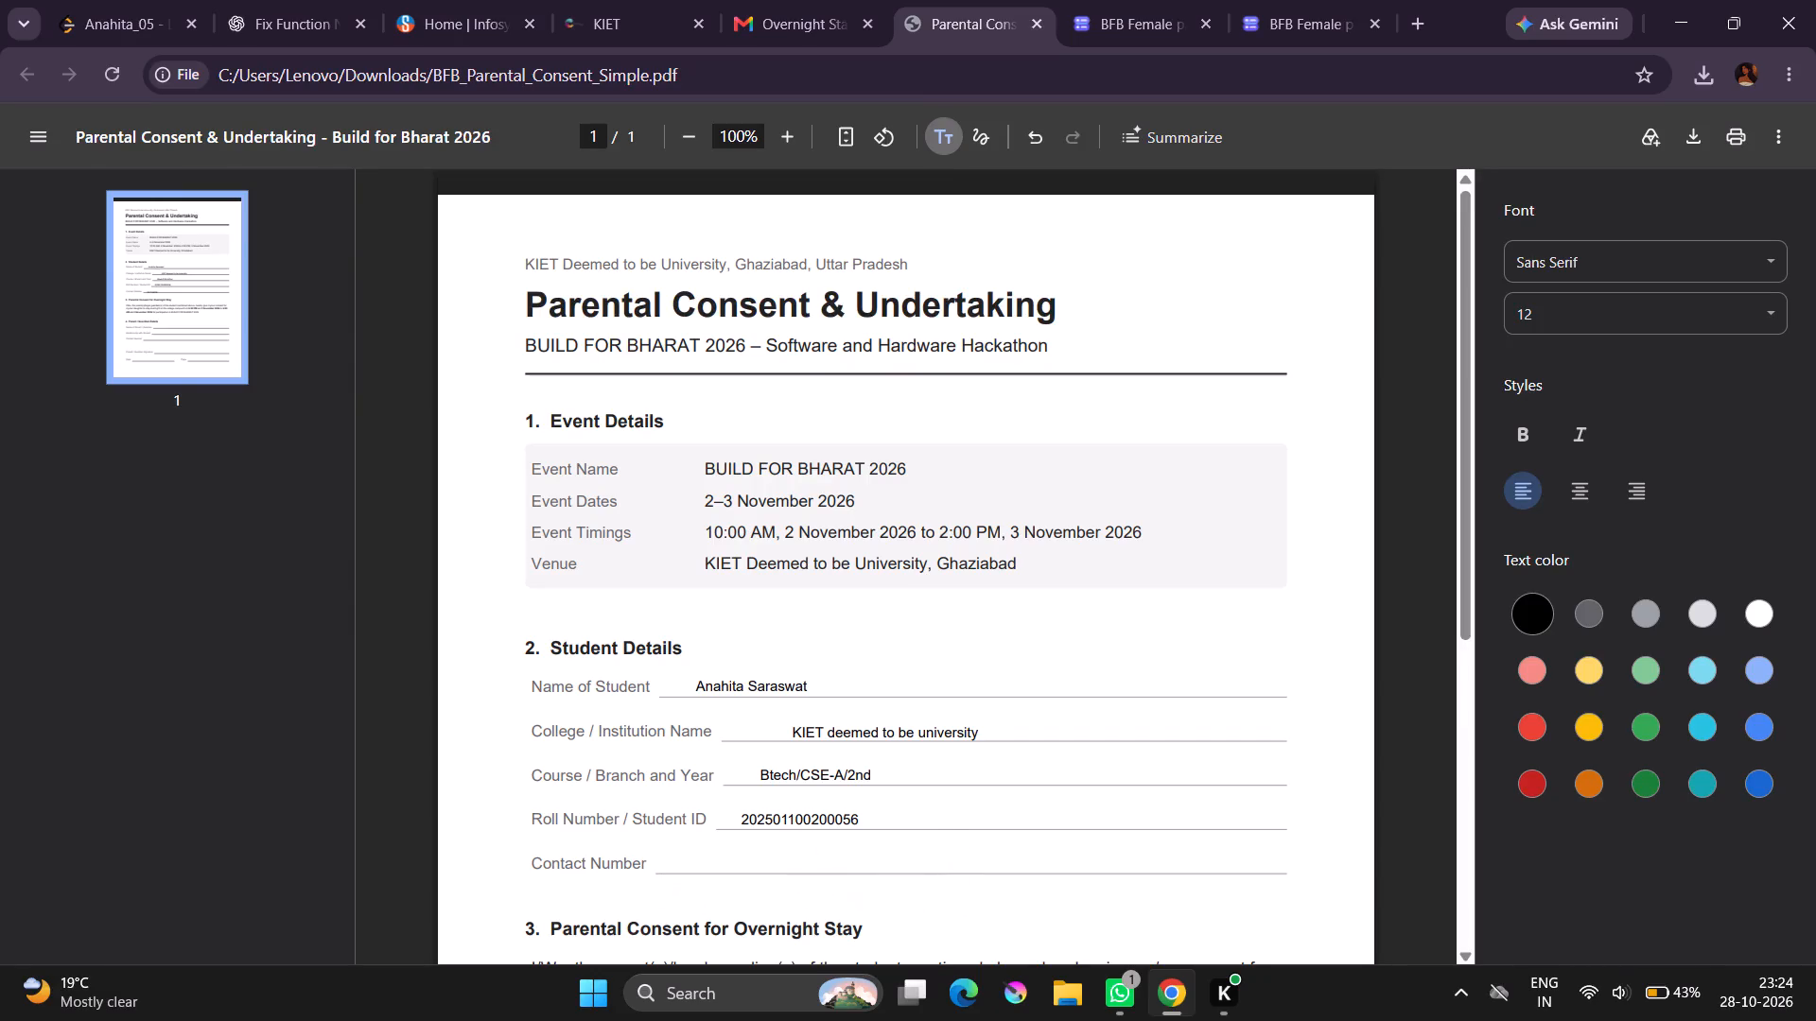
Shift the "KIET deemed to be university" annotation slightly up and closer to the College / Institution Name label.
{"action": "left_click", "coordinate": [857, 731]}
{"action": "left_click_drag", "start_coordinate": [857, 731], "coordinate": [941, 708]}
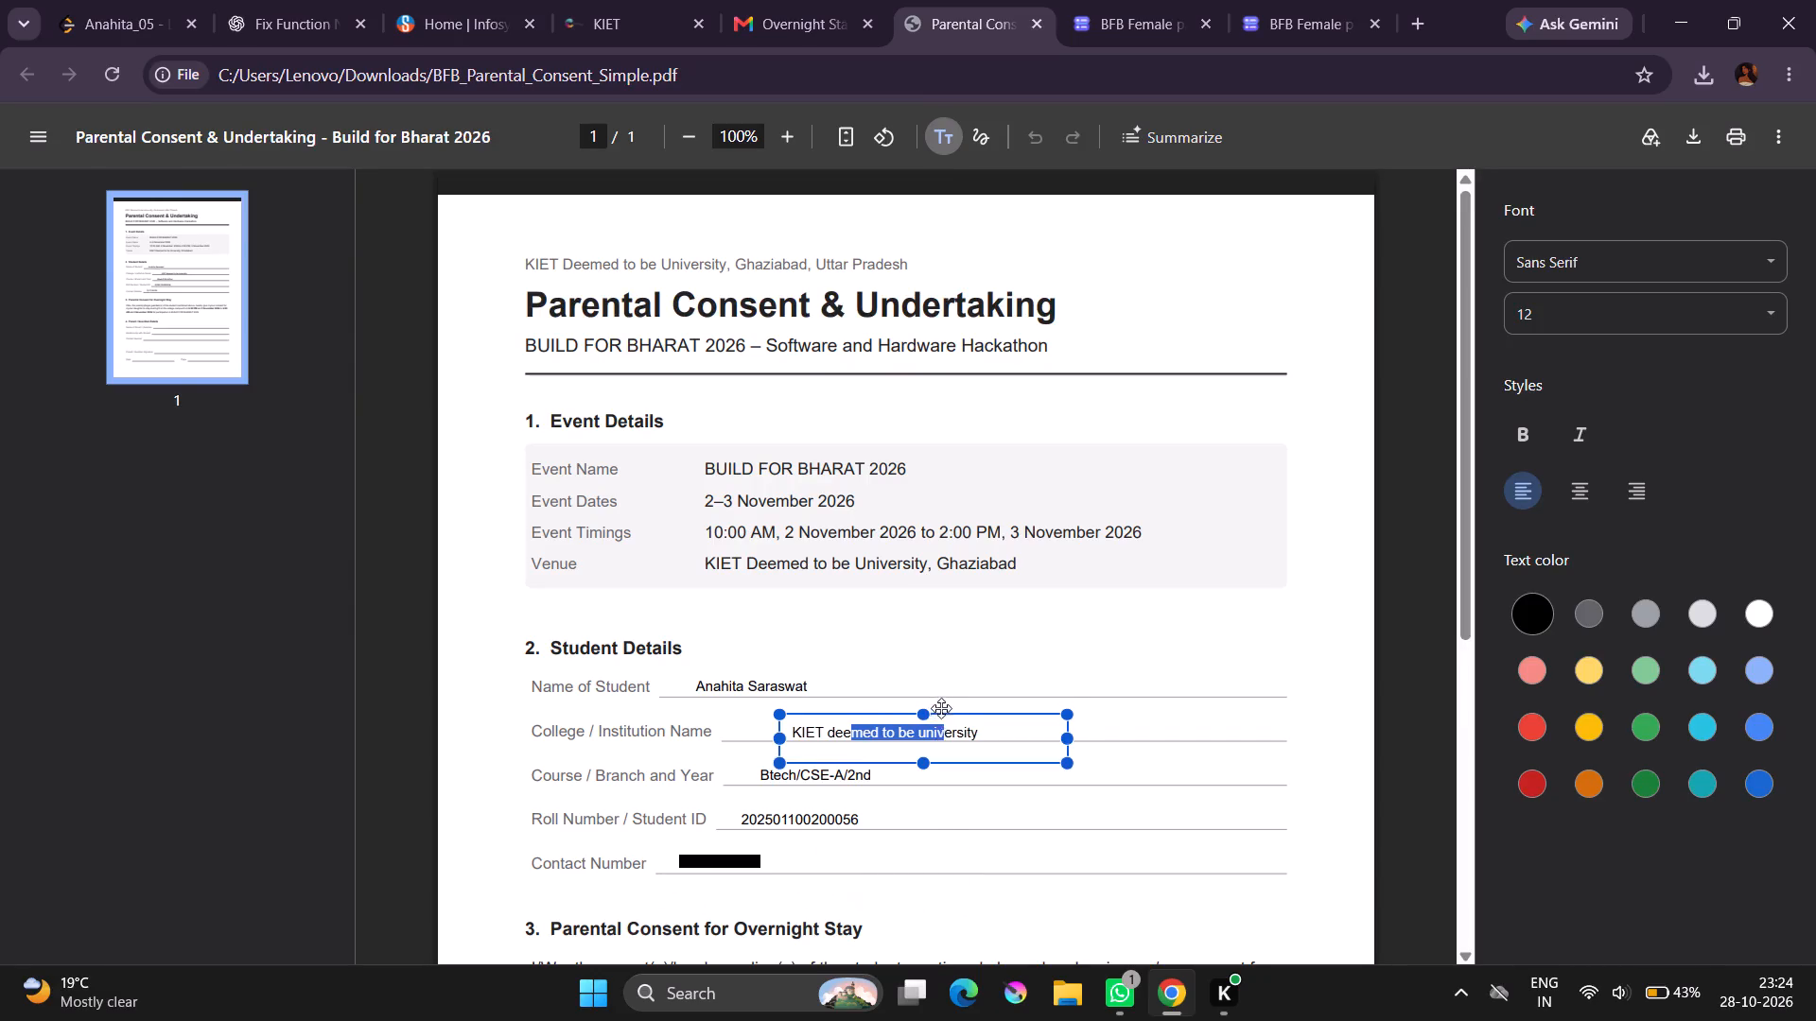
{"action": "left_click_drag", "start_coordinate": [941, 708], "coordinate": [930, 705]}
{"action": "left_click_drag", "start_coordinate": [933, 715], "coordinate": [899, 709]}
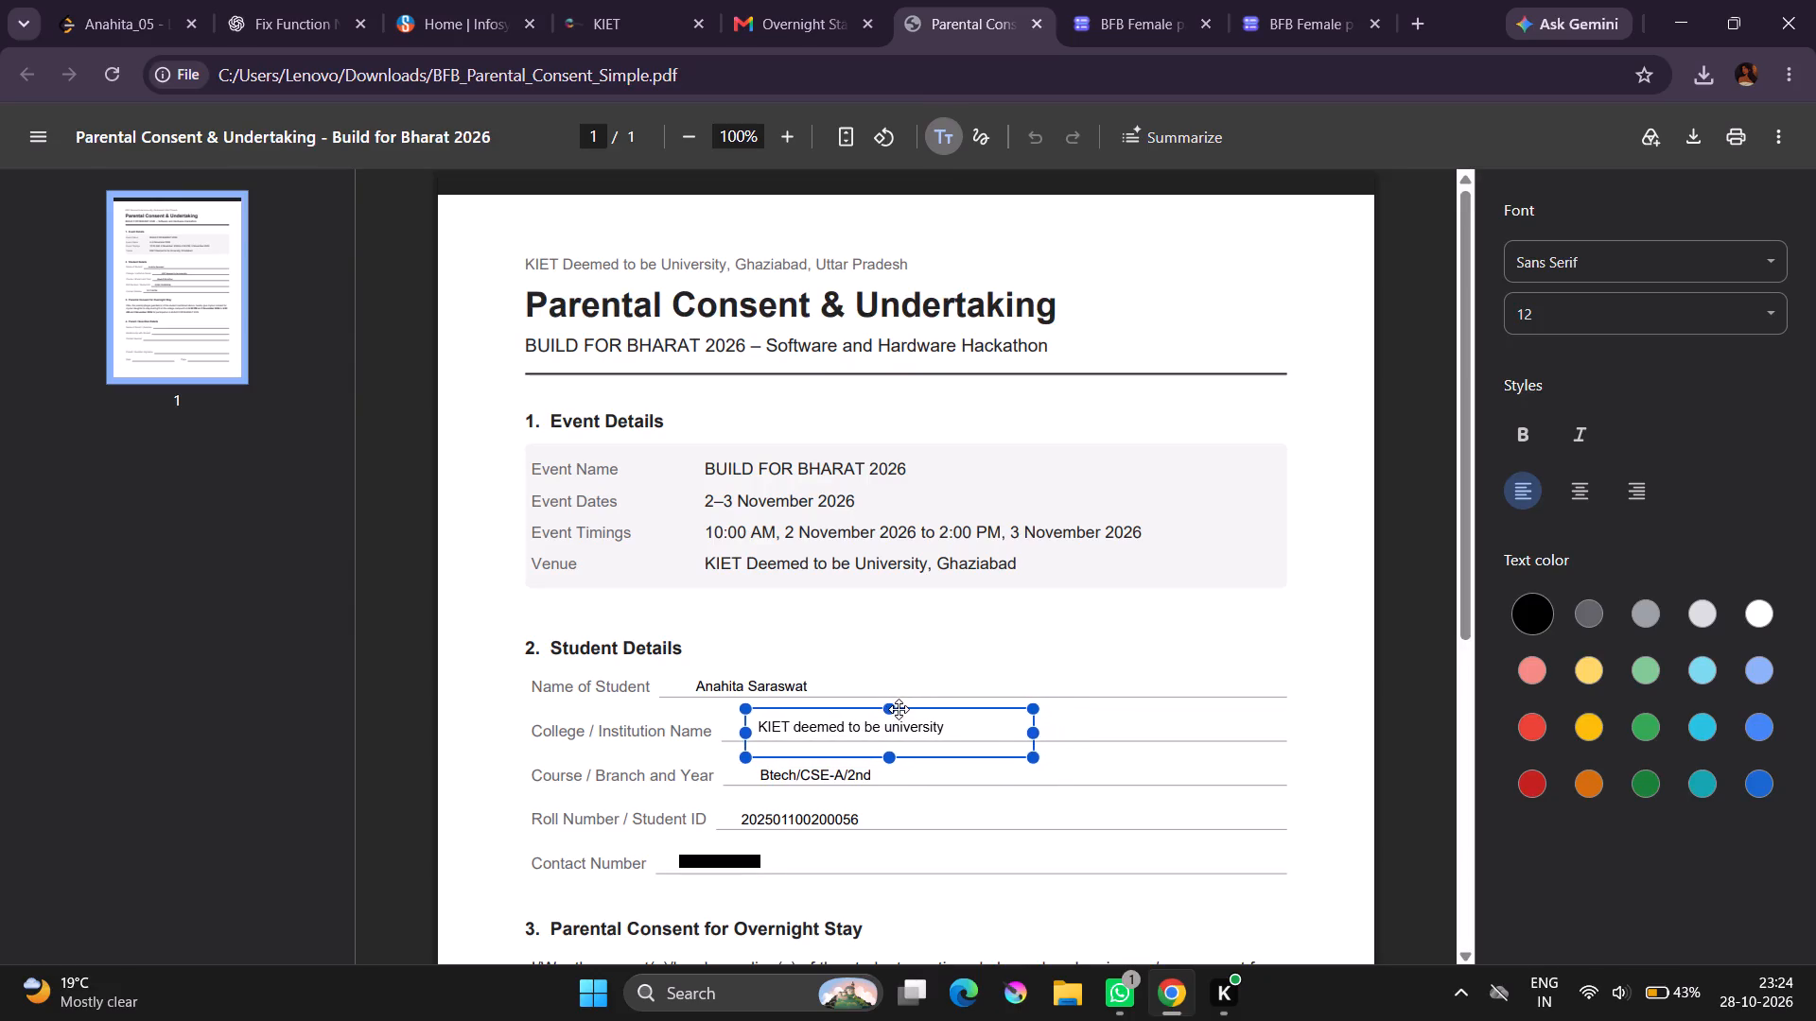
{"action": "left_click_drag", "start_coordinate": [899, 709], "coordinate": [902, 709]}
{"action": "left_click", "coordinate": [1029, 649]}
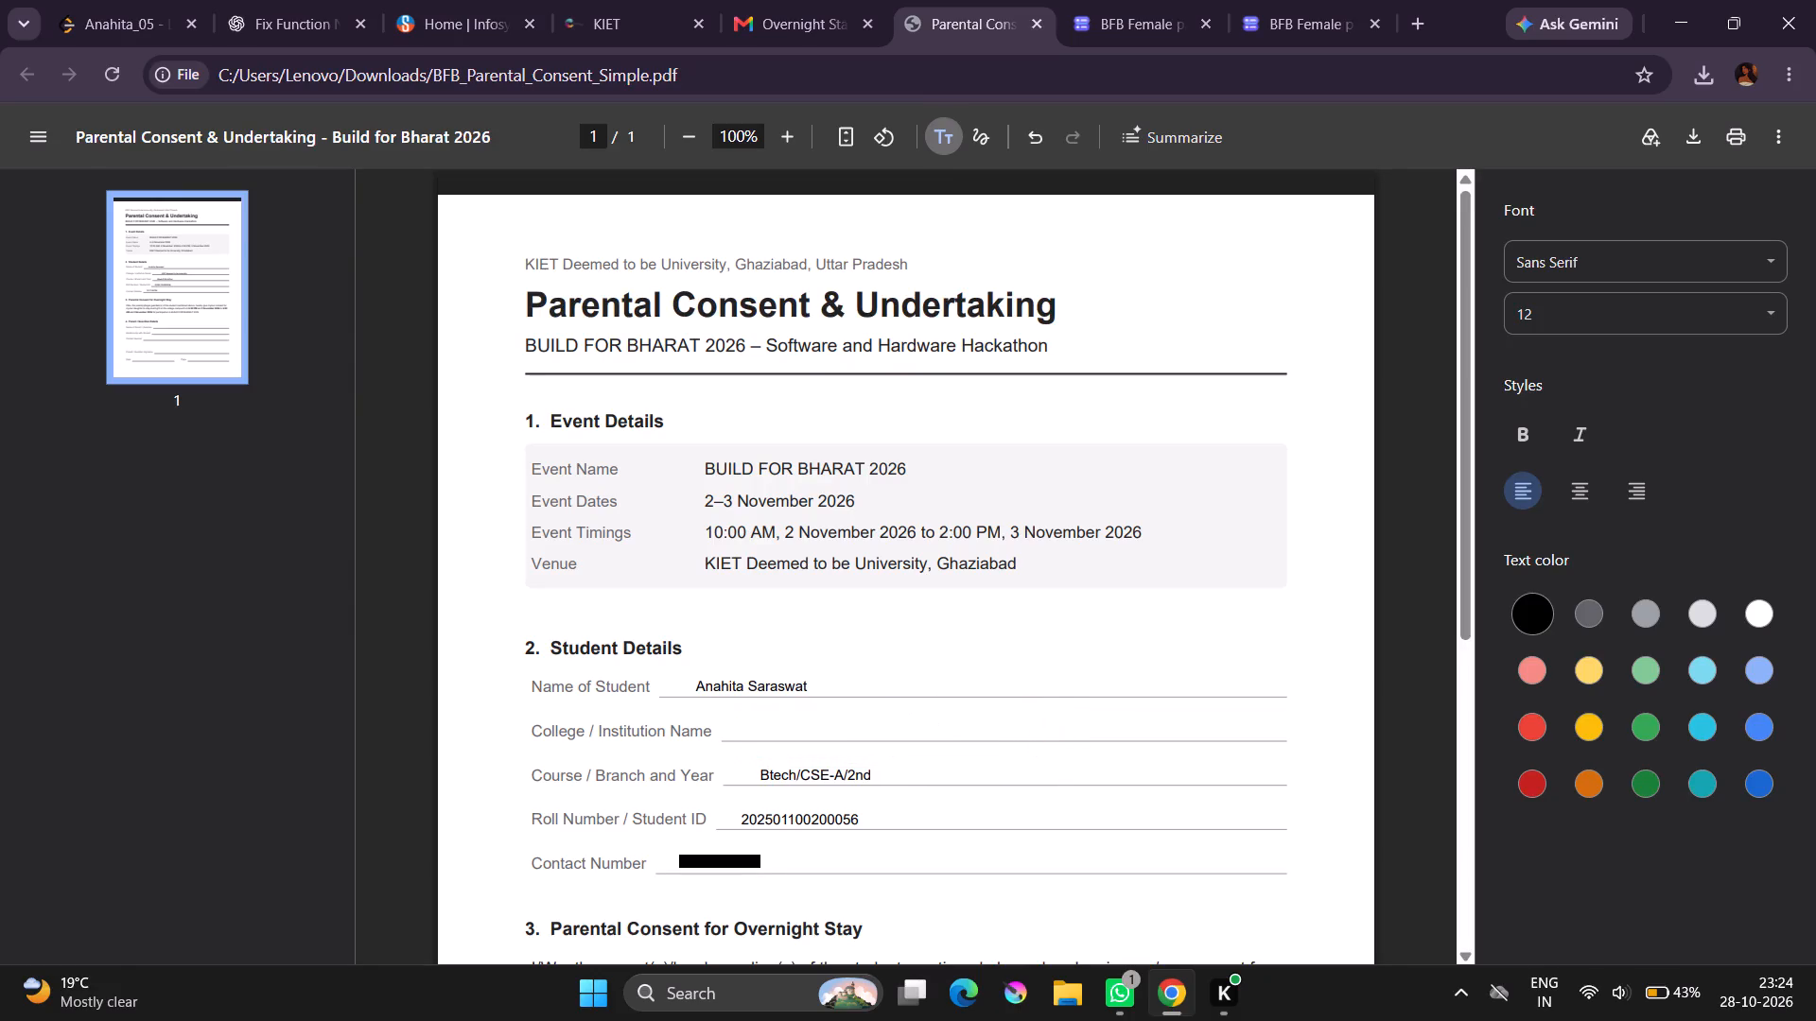
Add the parent's full name as text on the Name of Parent / Guardian line in section 4.
{"action": "scroll", "coordinate": [758, 942], "scroll_direction": "down", "scroll_amount": 2}
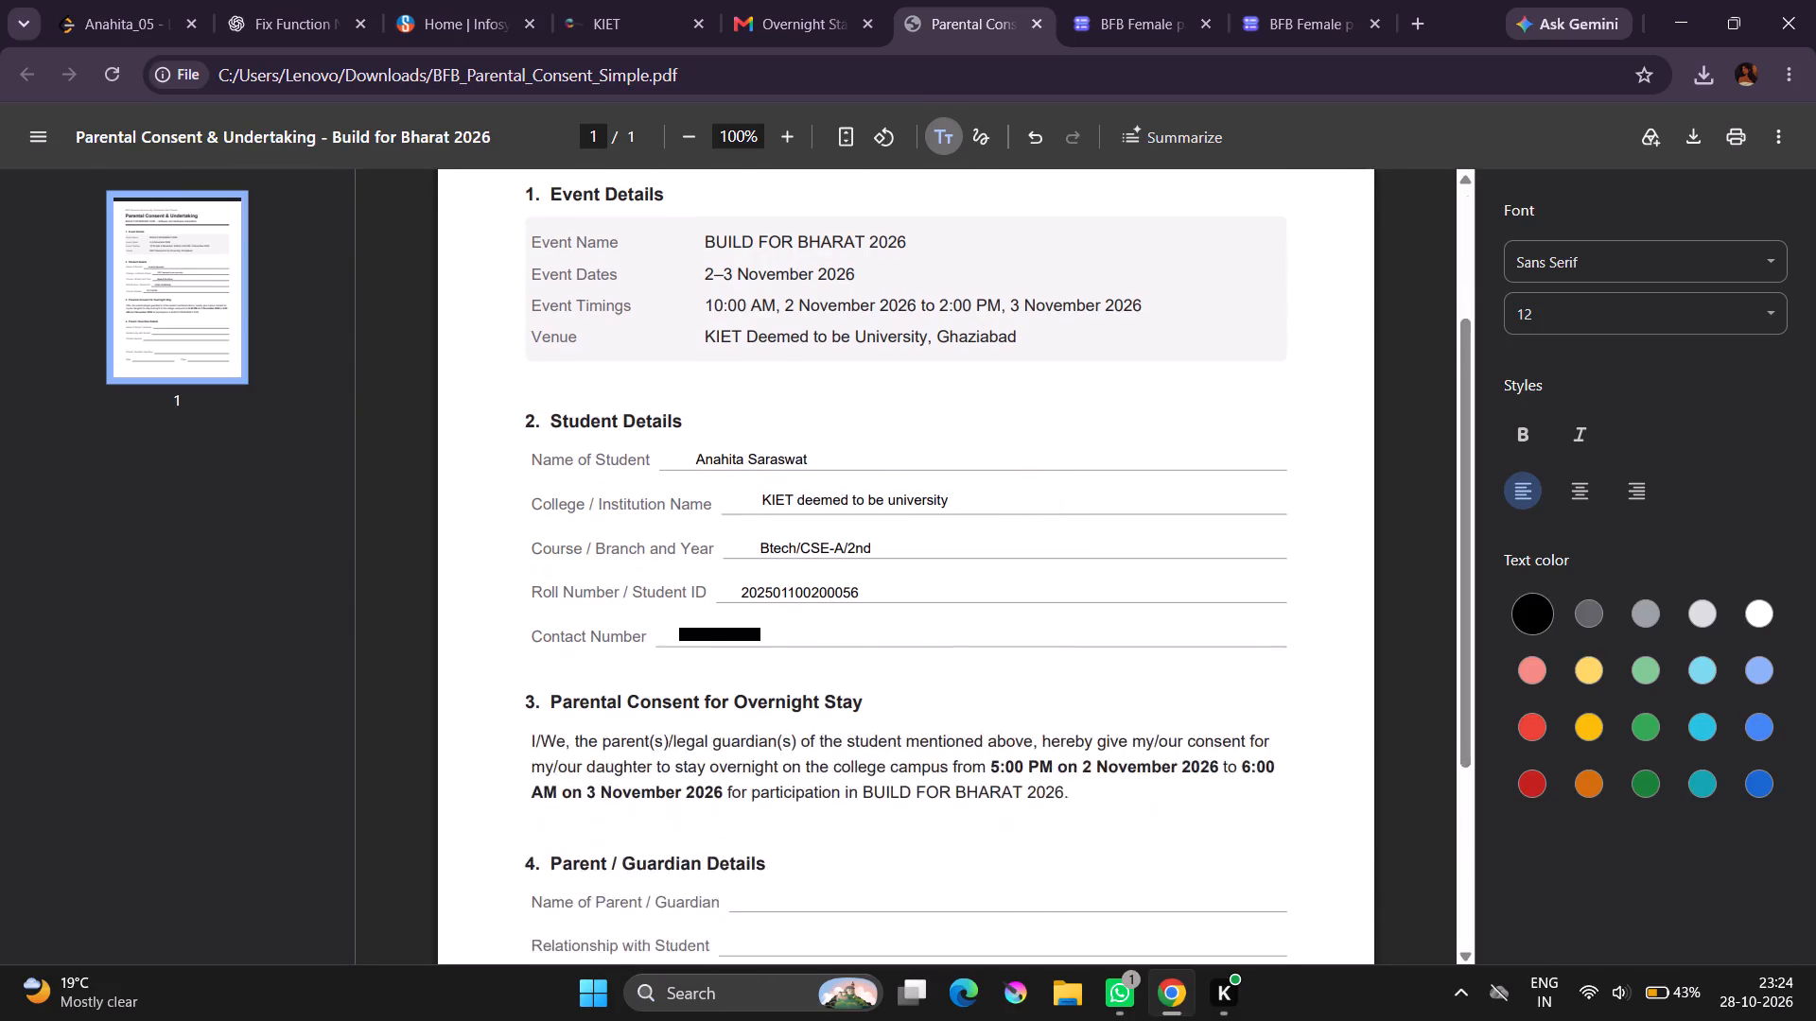
{"action": "scroll", "coordinate": [758, 942], "scroll_direction": "down", "scroll_amount": 1}
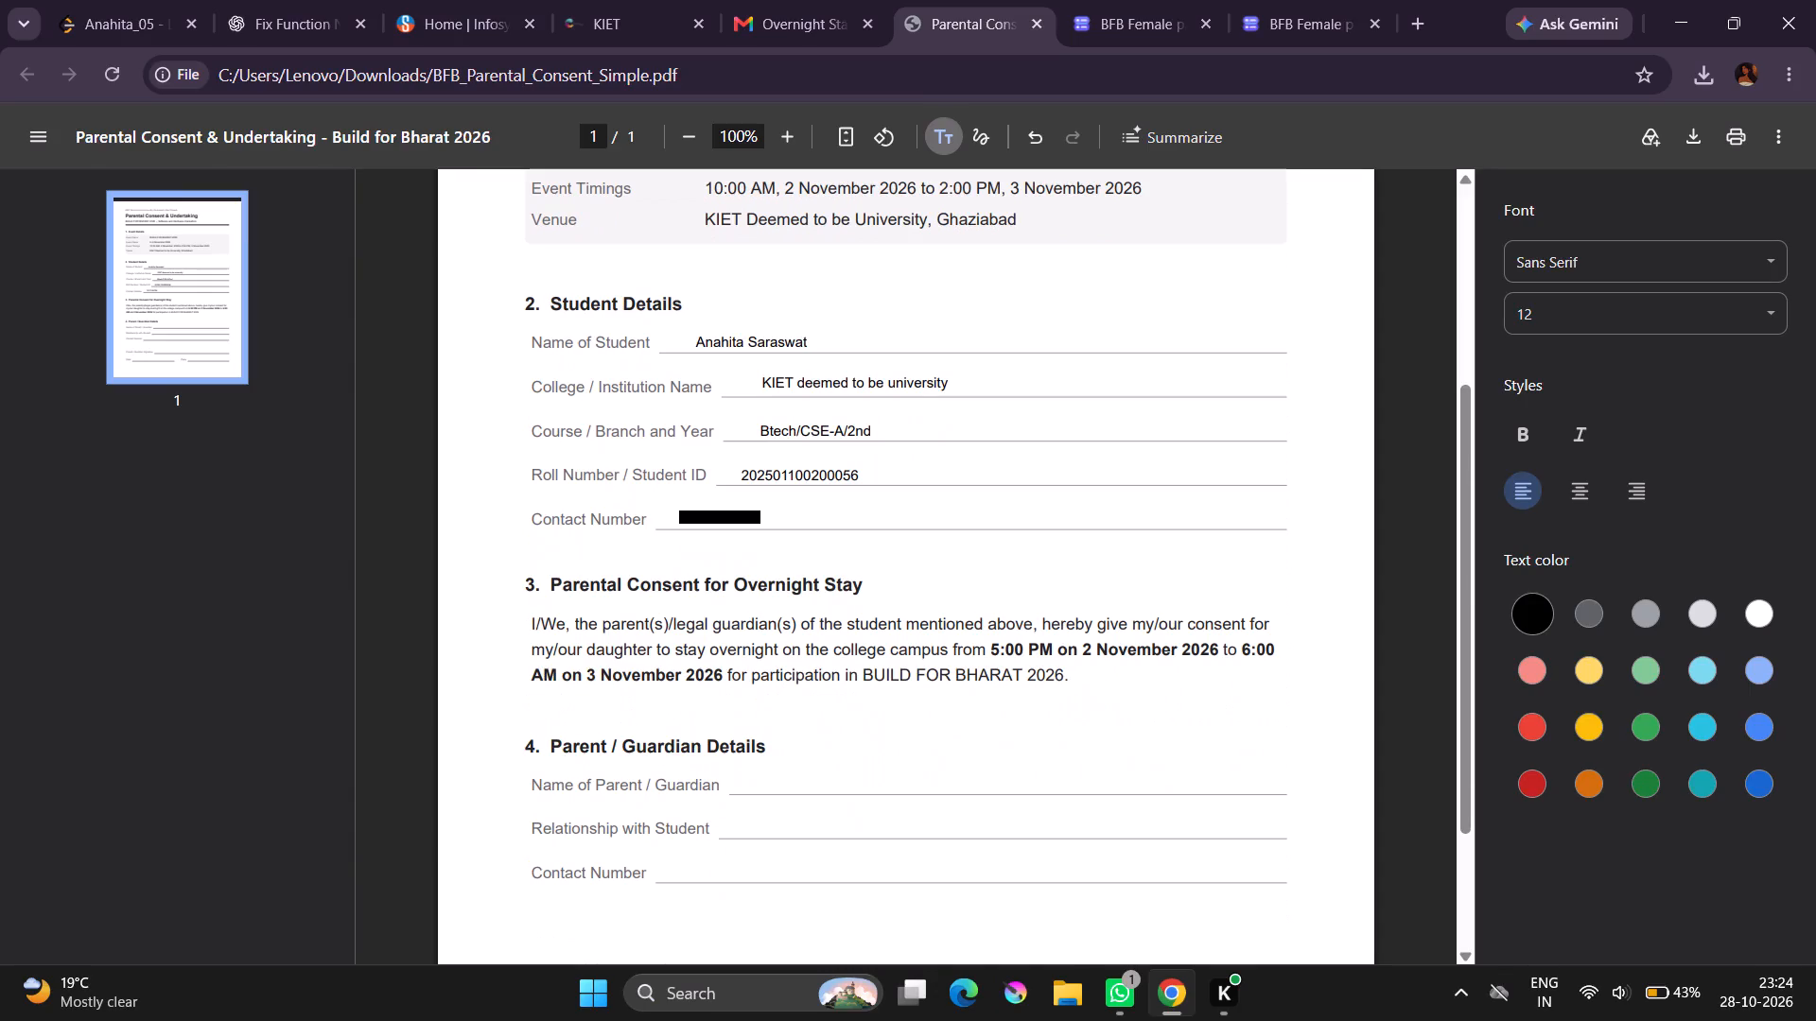
{"action": "left_click", "coordinate": [777, 778]}
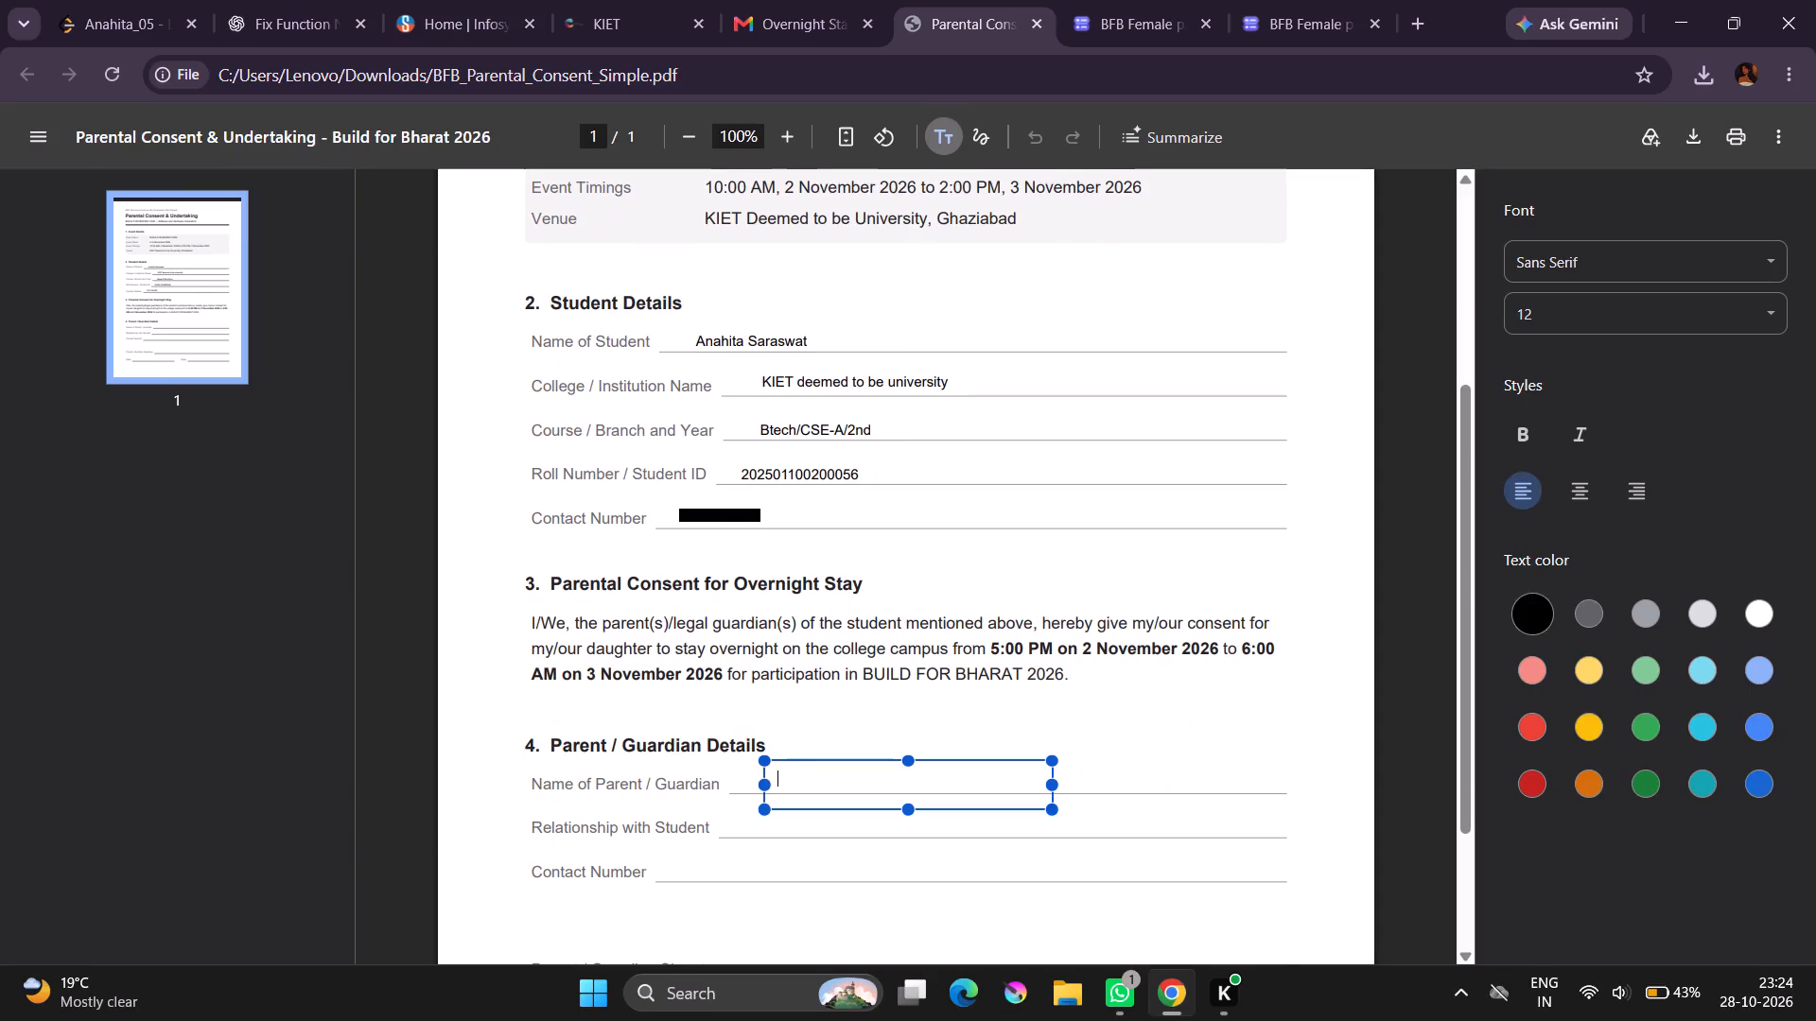
{"action": "key", "text": "y"}
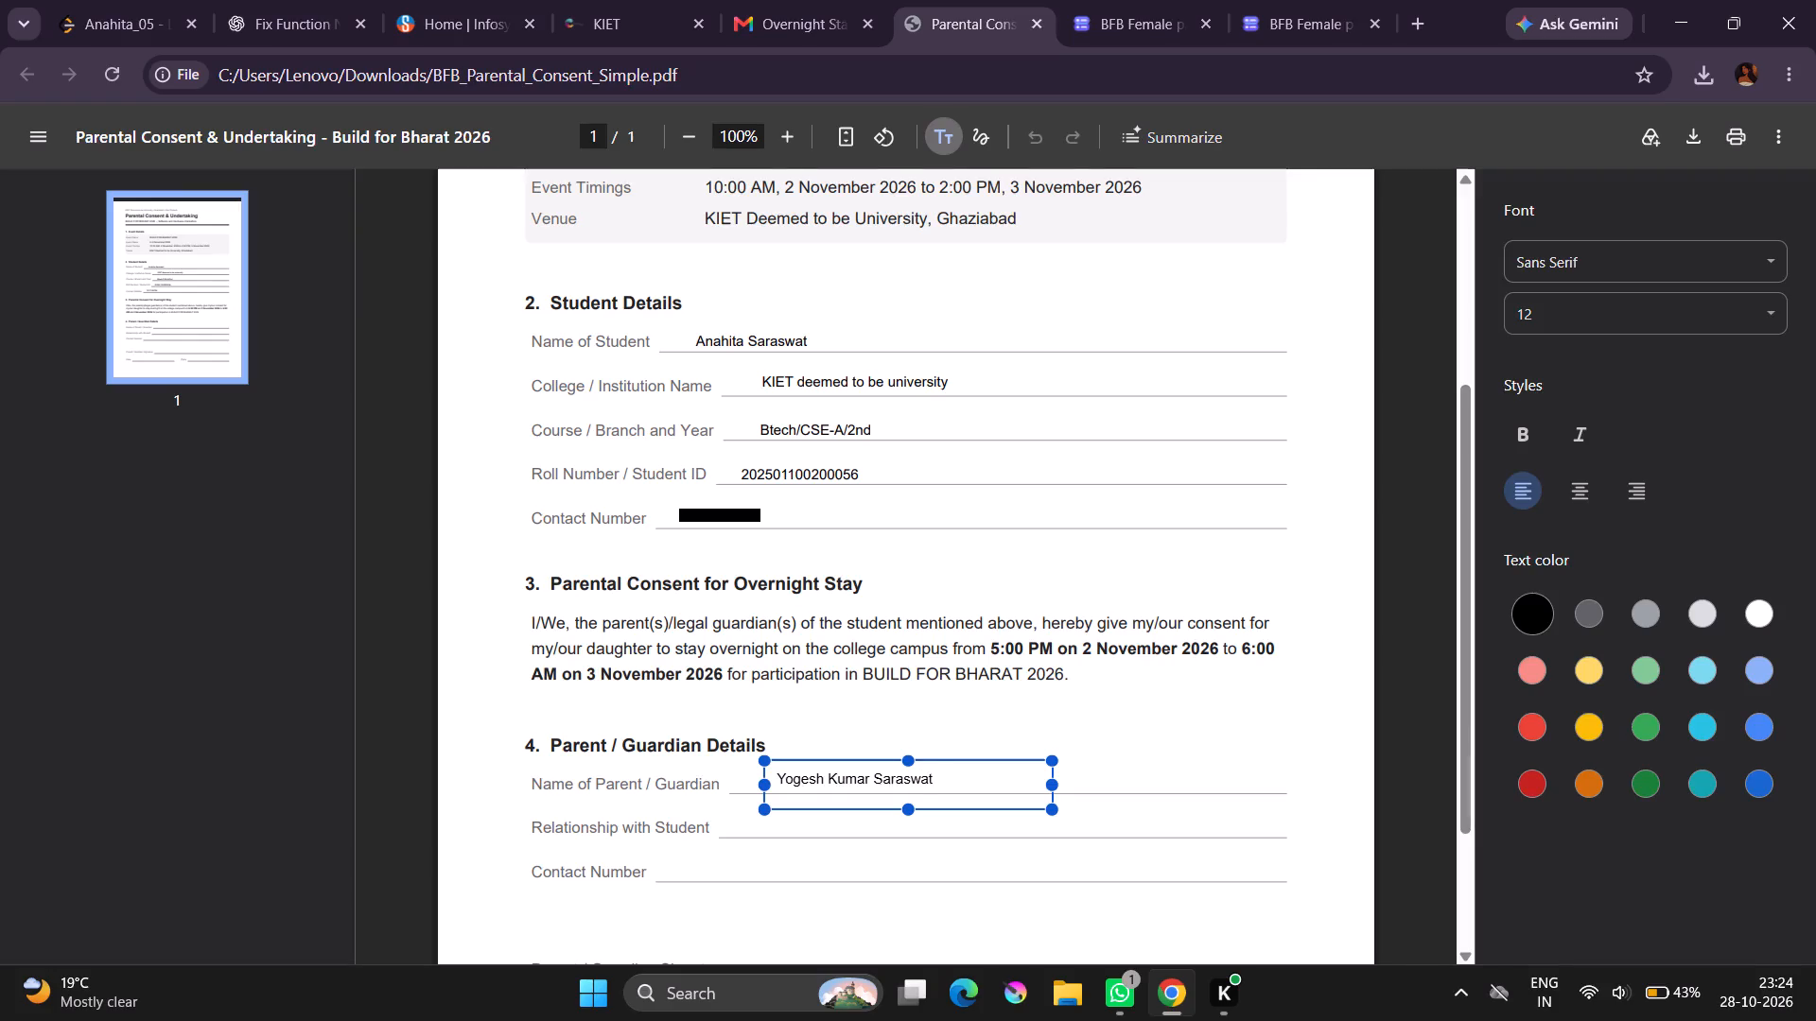
{"action": "left_click", "coordinate": [777, 832]}
Add the text "Father" for Relationship with Student and nudge it up and closer to the label to sit on the line.
{"action": "left_click", "coordinate": [777, 832]}
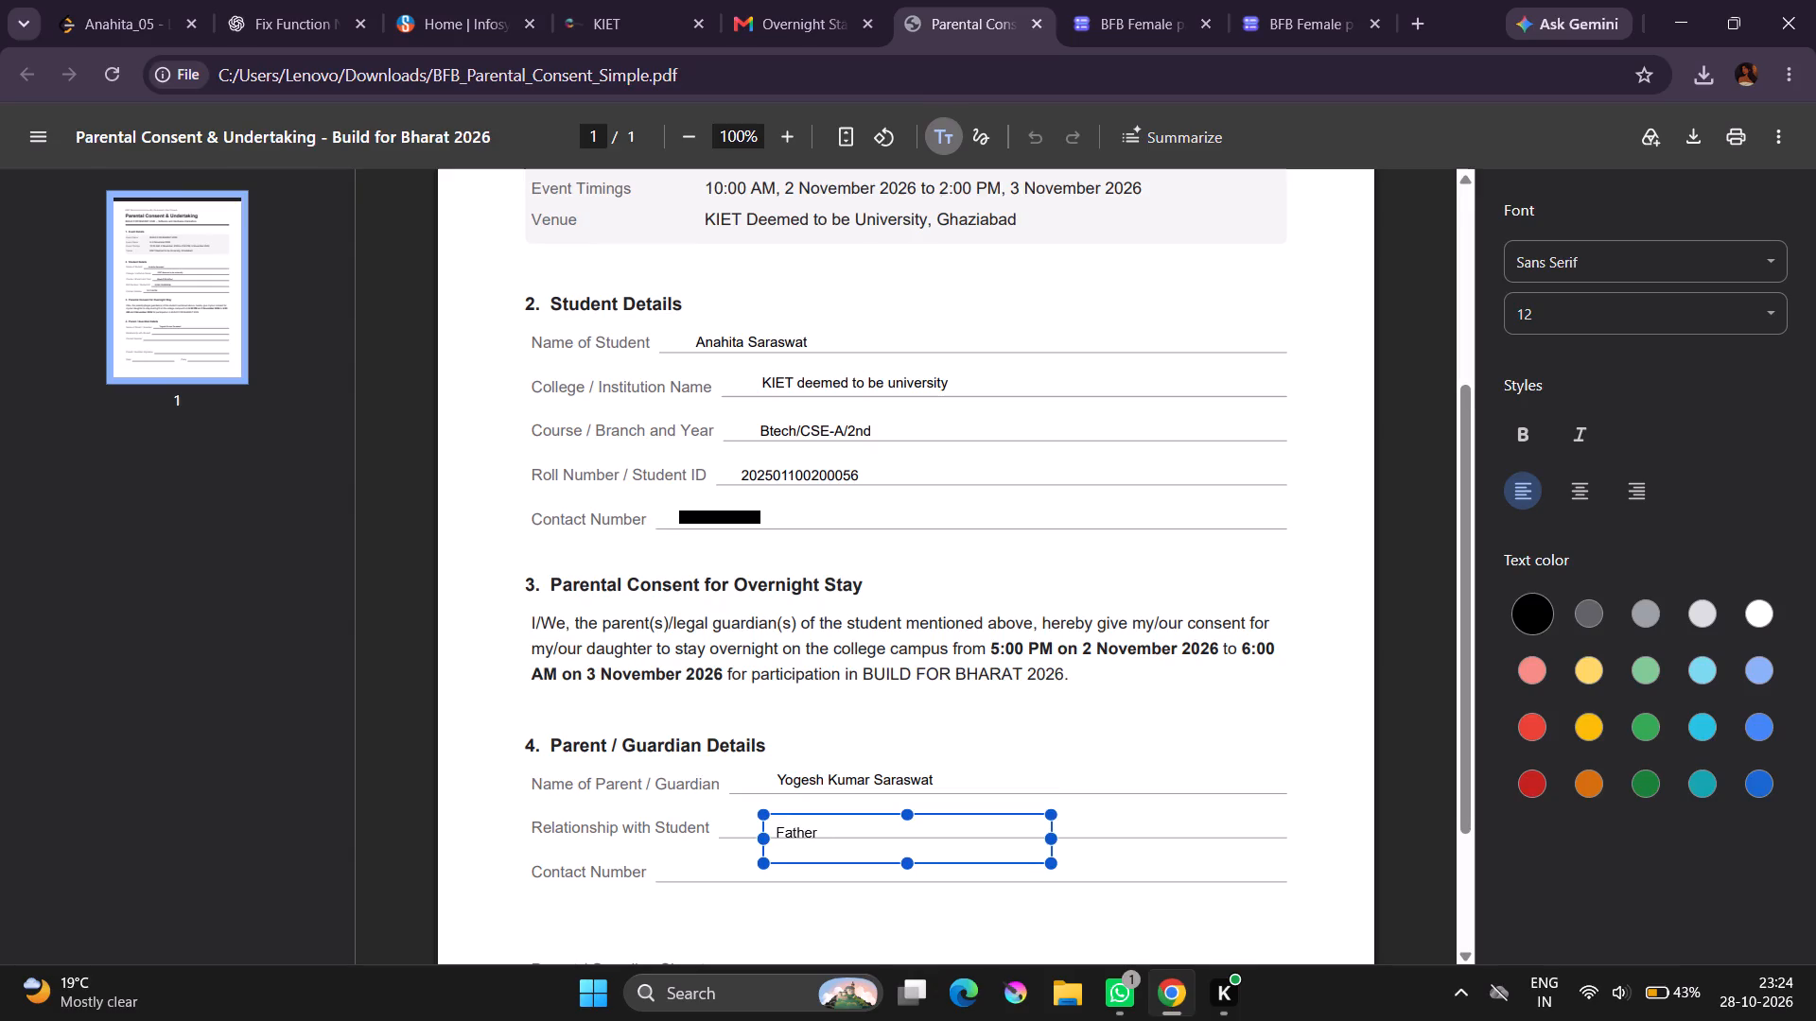
{"action": "left_click", "coordinate": [694, 944]}
{"action": "left_click", "coordinate": [789, 835]}
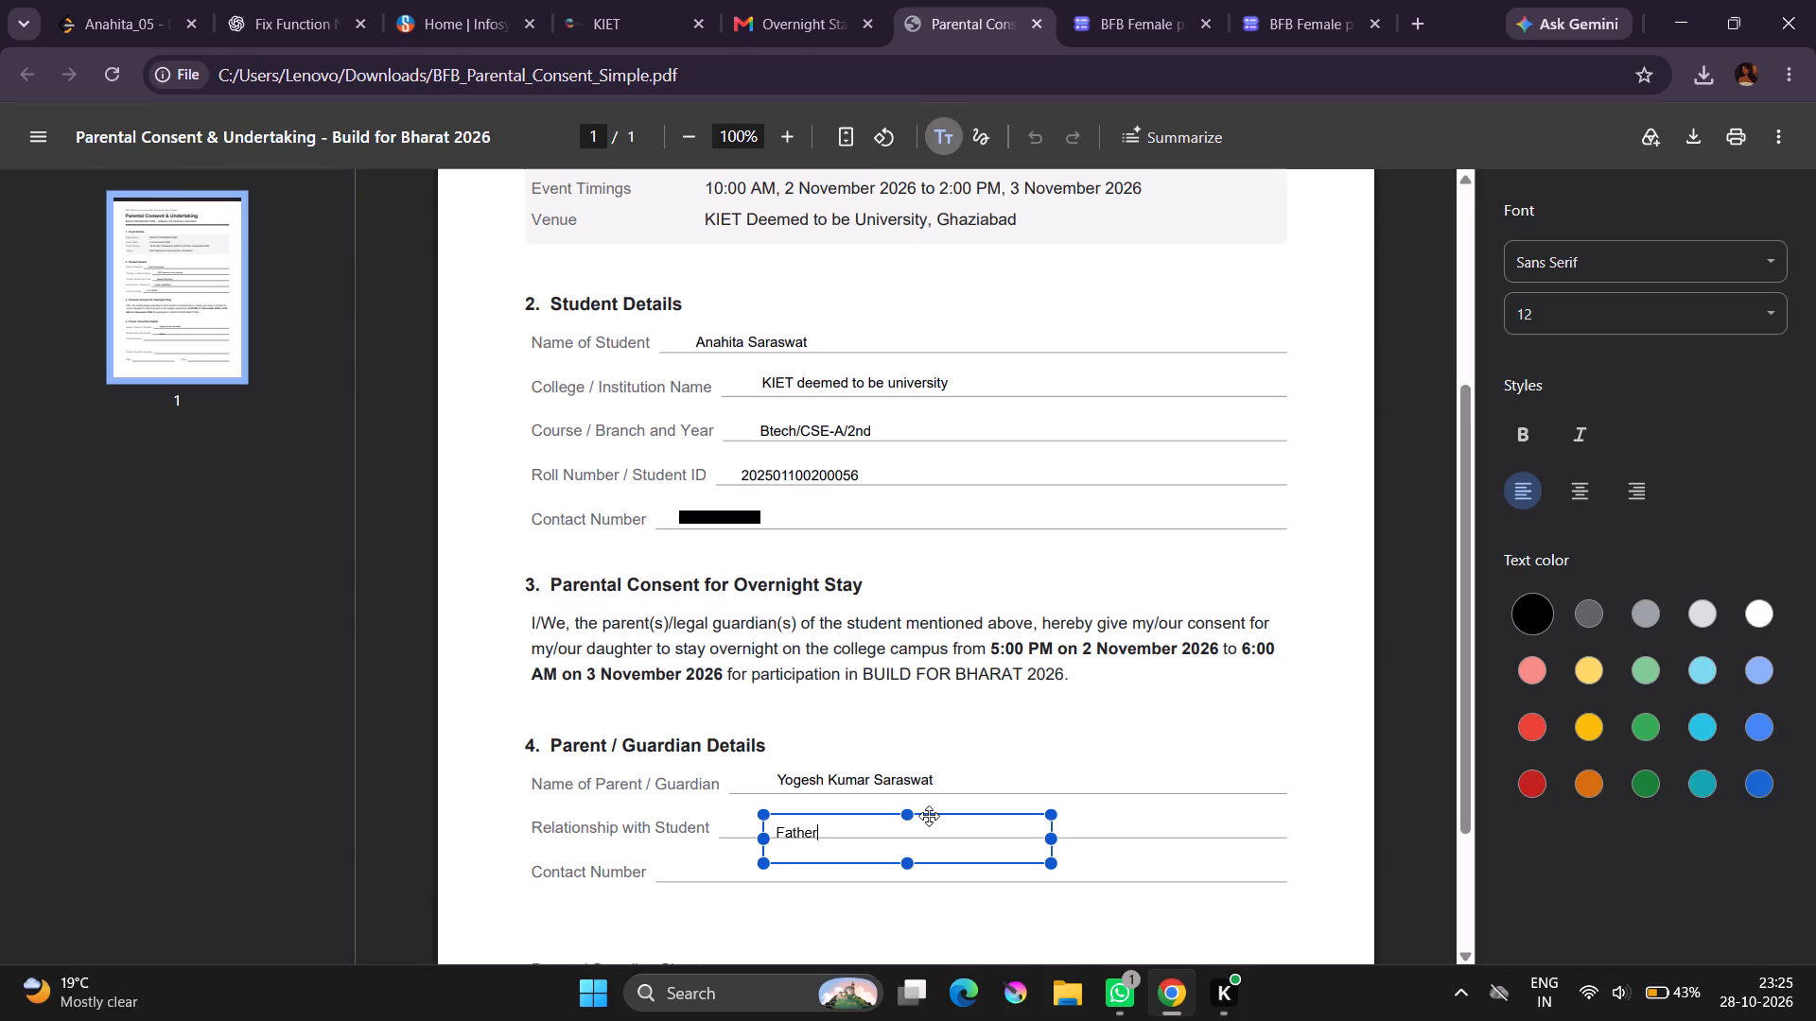
{"action": "left_click_drag", "start_coordinate": [929, 816], "coordinate": [917, 809]}
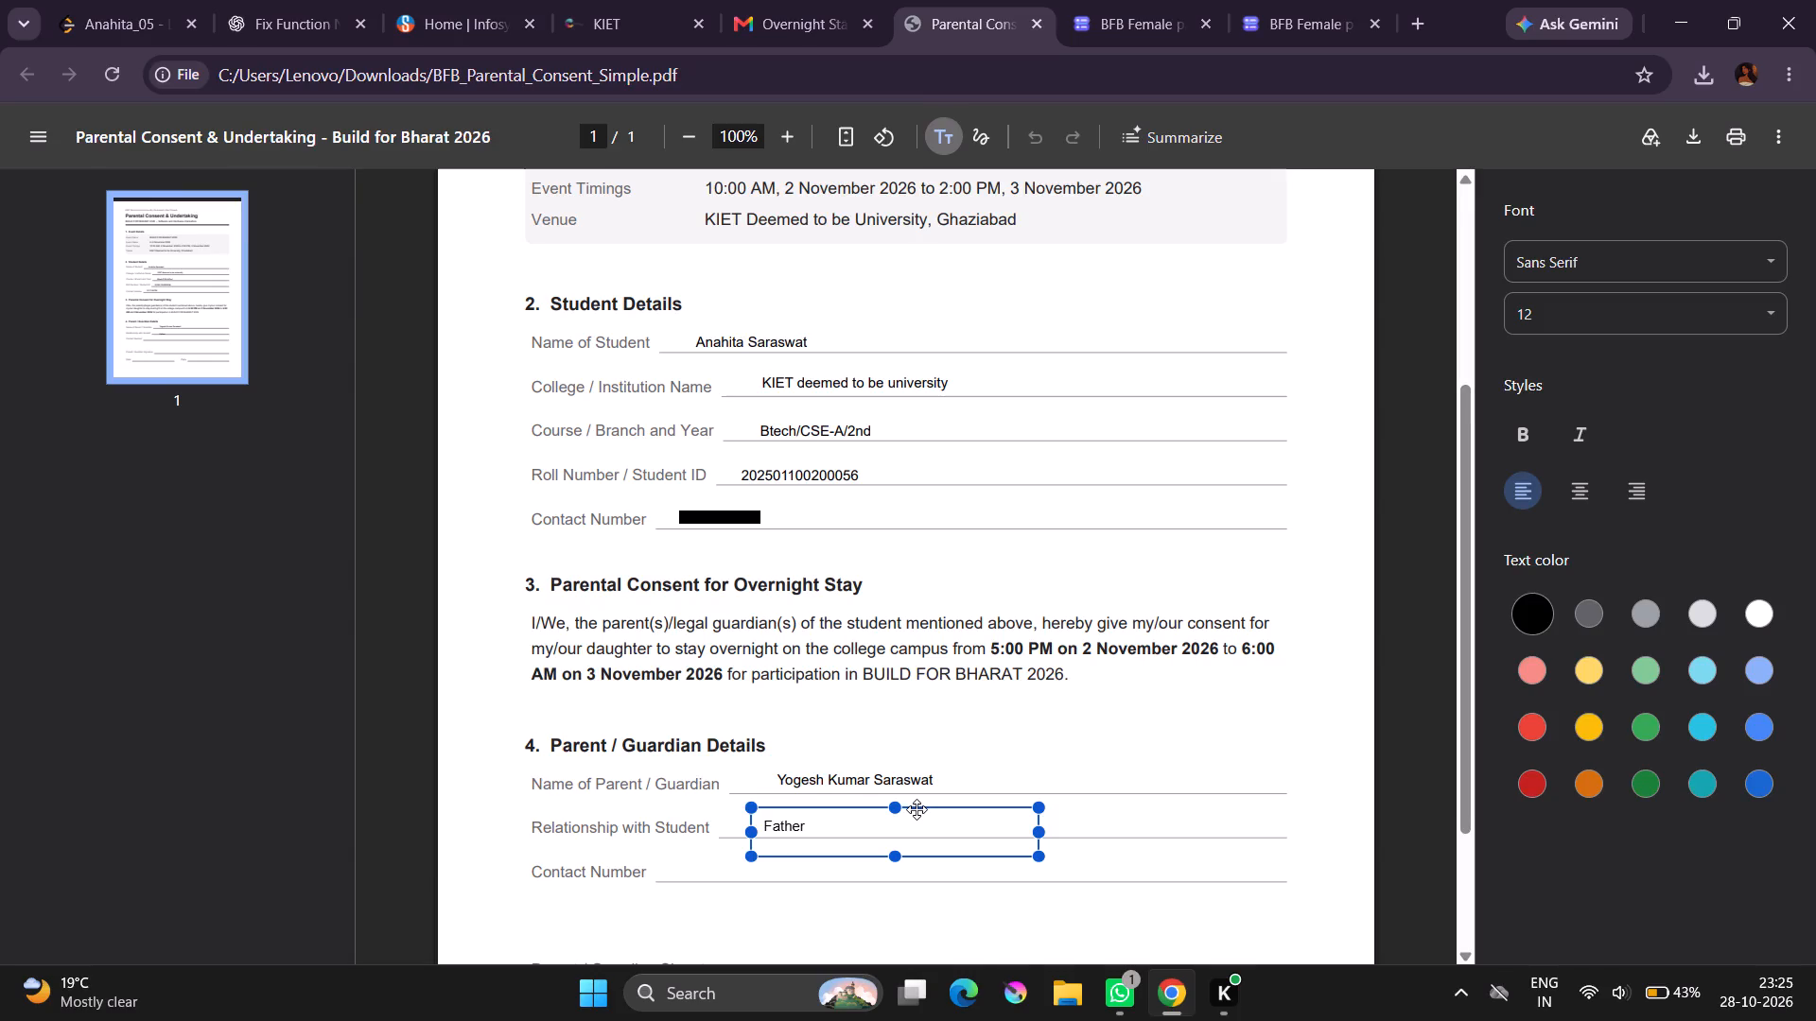
{"action": "left_click", "coordinate": [732, 865]}
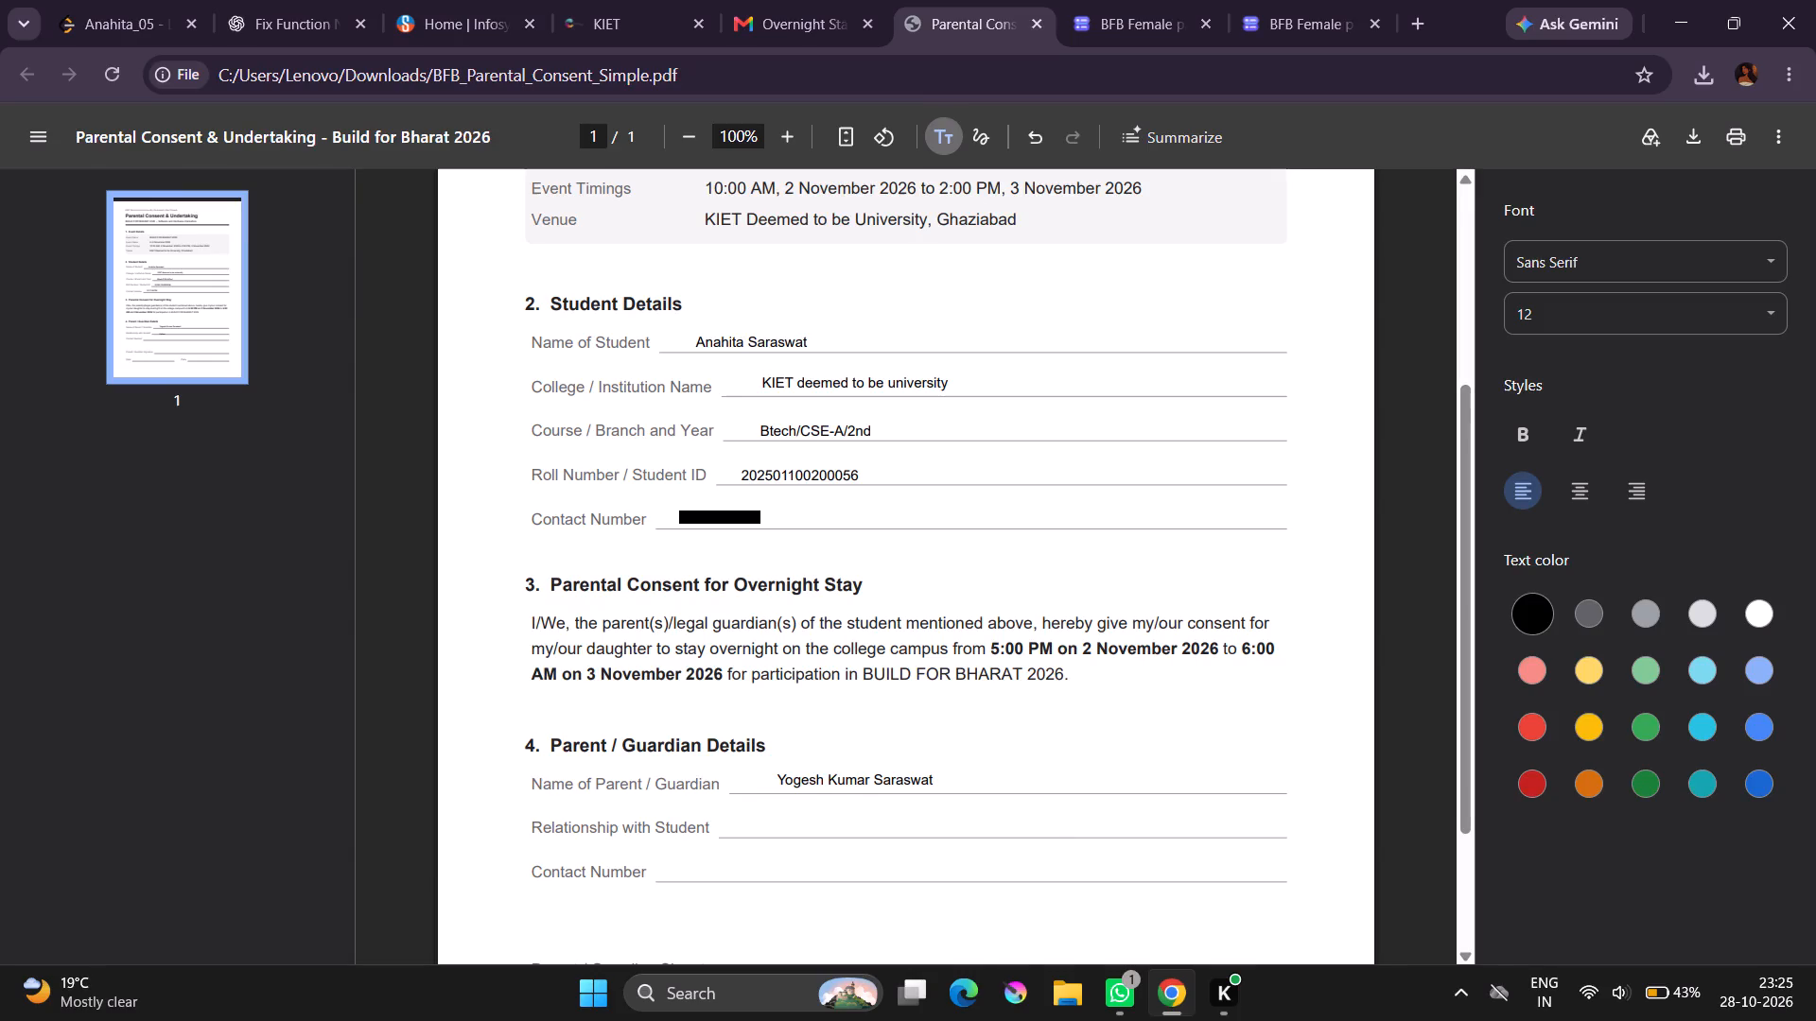
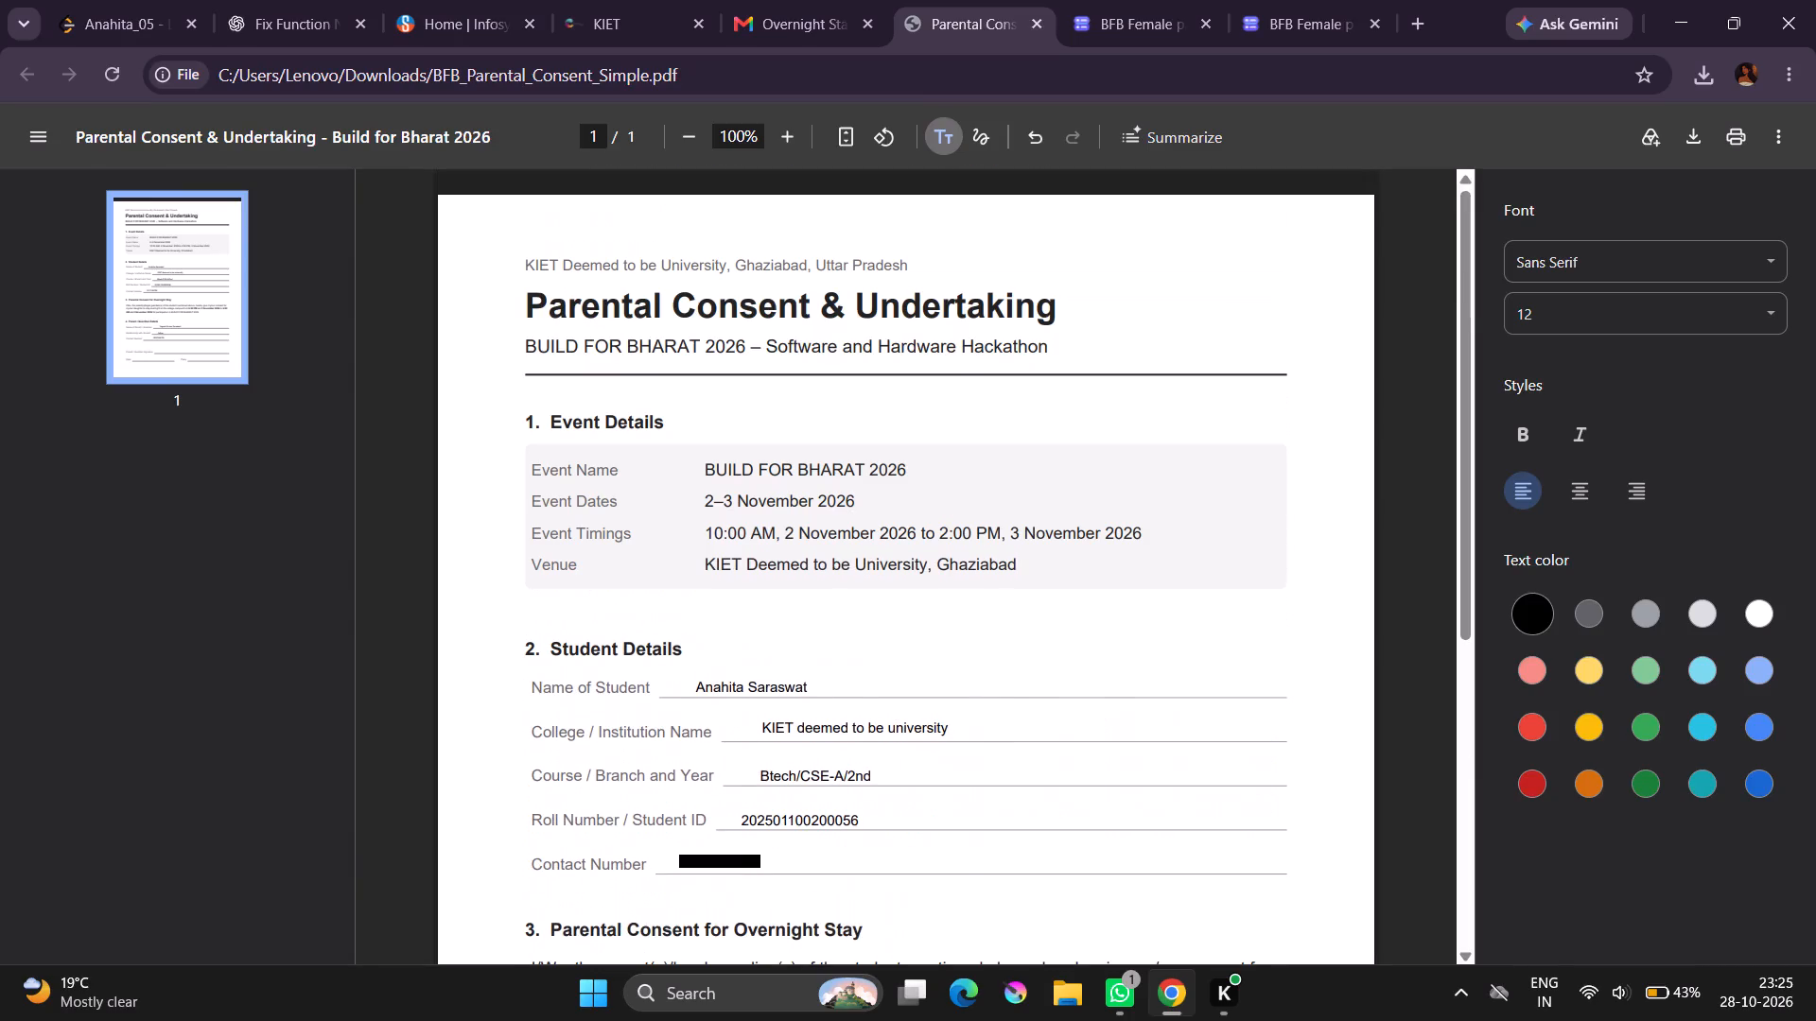
Move the parent's contact number annotation in section 4 closer to the Contact Number label, keeping it on the line.
{"action": "scroll", "coordinate": [619, 765], "scroll_direction": "down", "scroll_amount": 2}
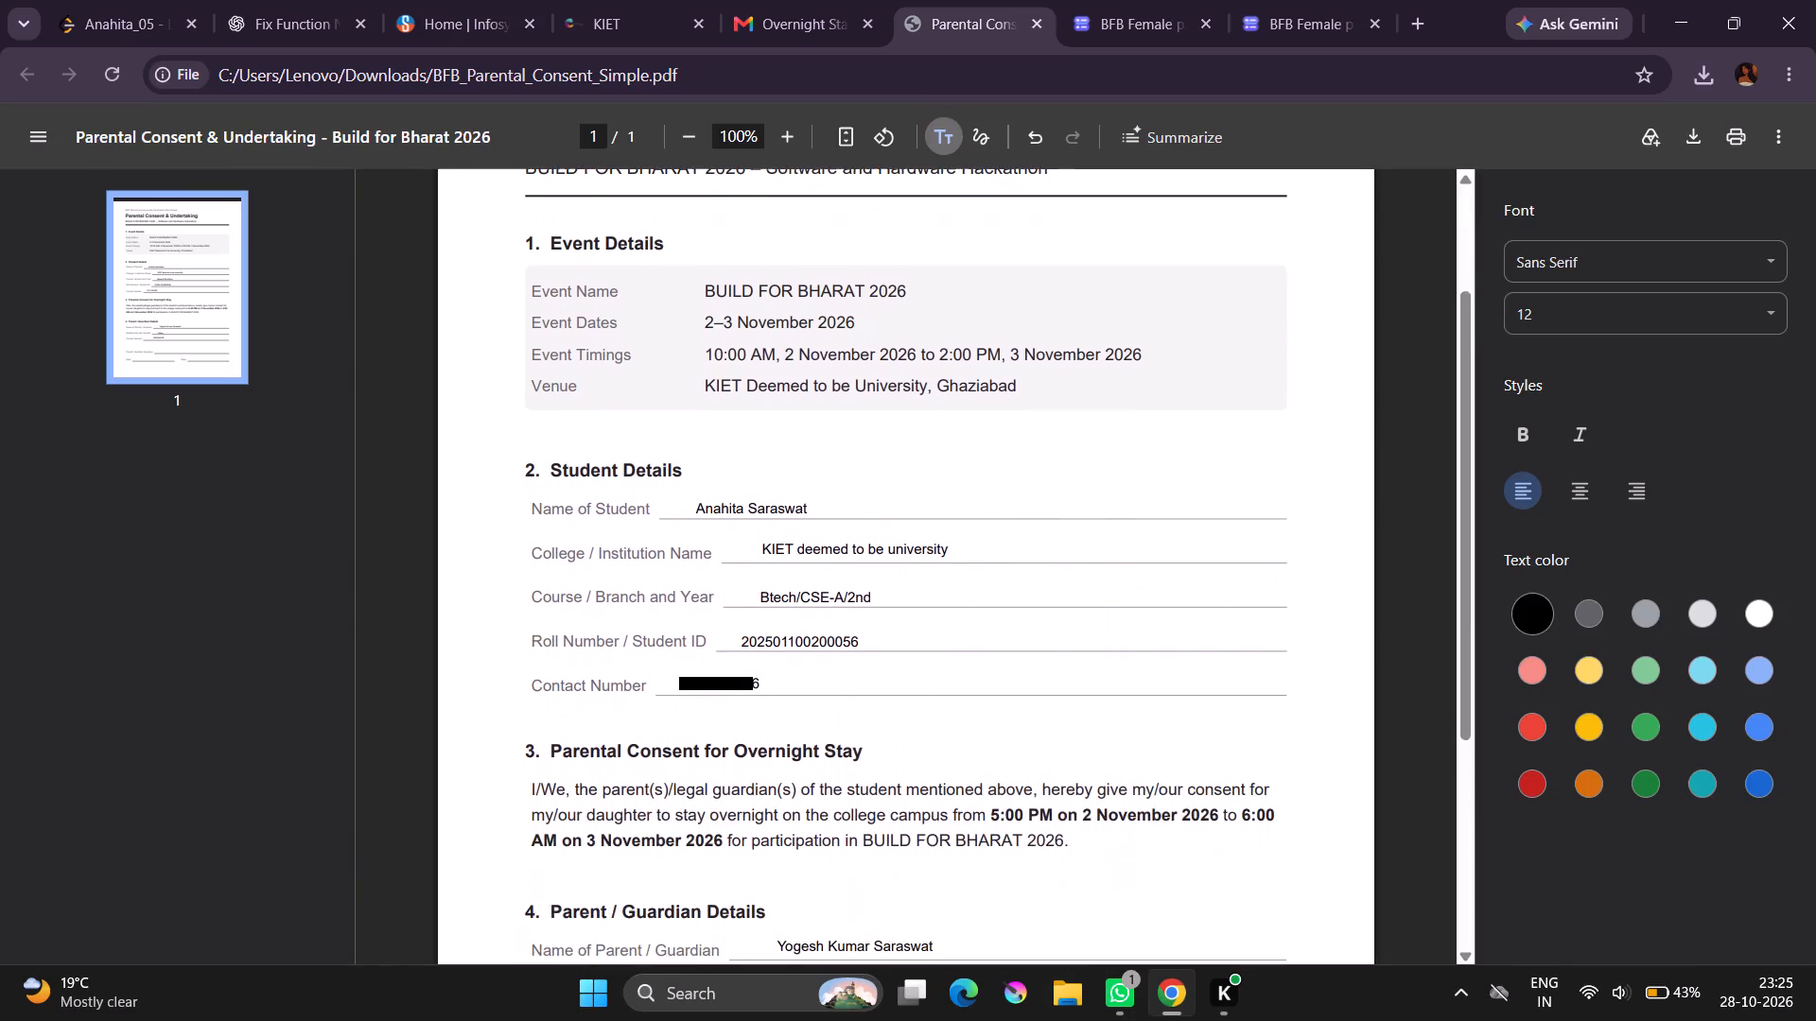
{"action": "scroll", "coordinate": [619, 765], "scroll_direction": "down", "scroll_amount": 2}
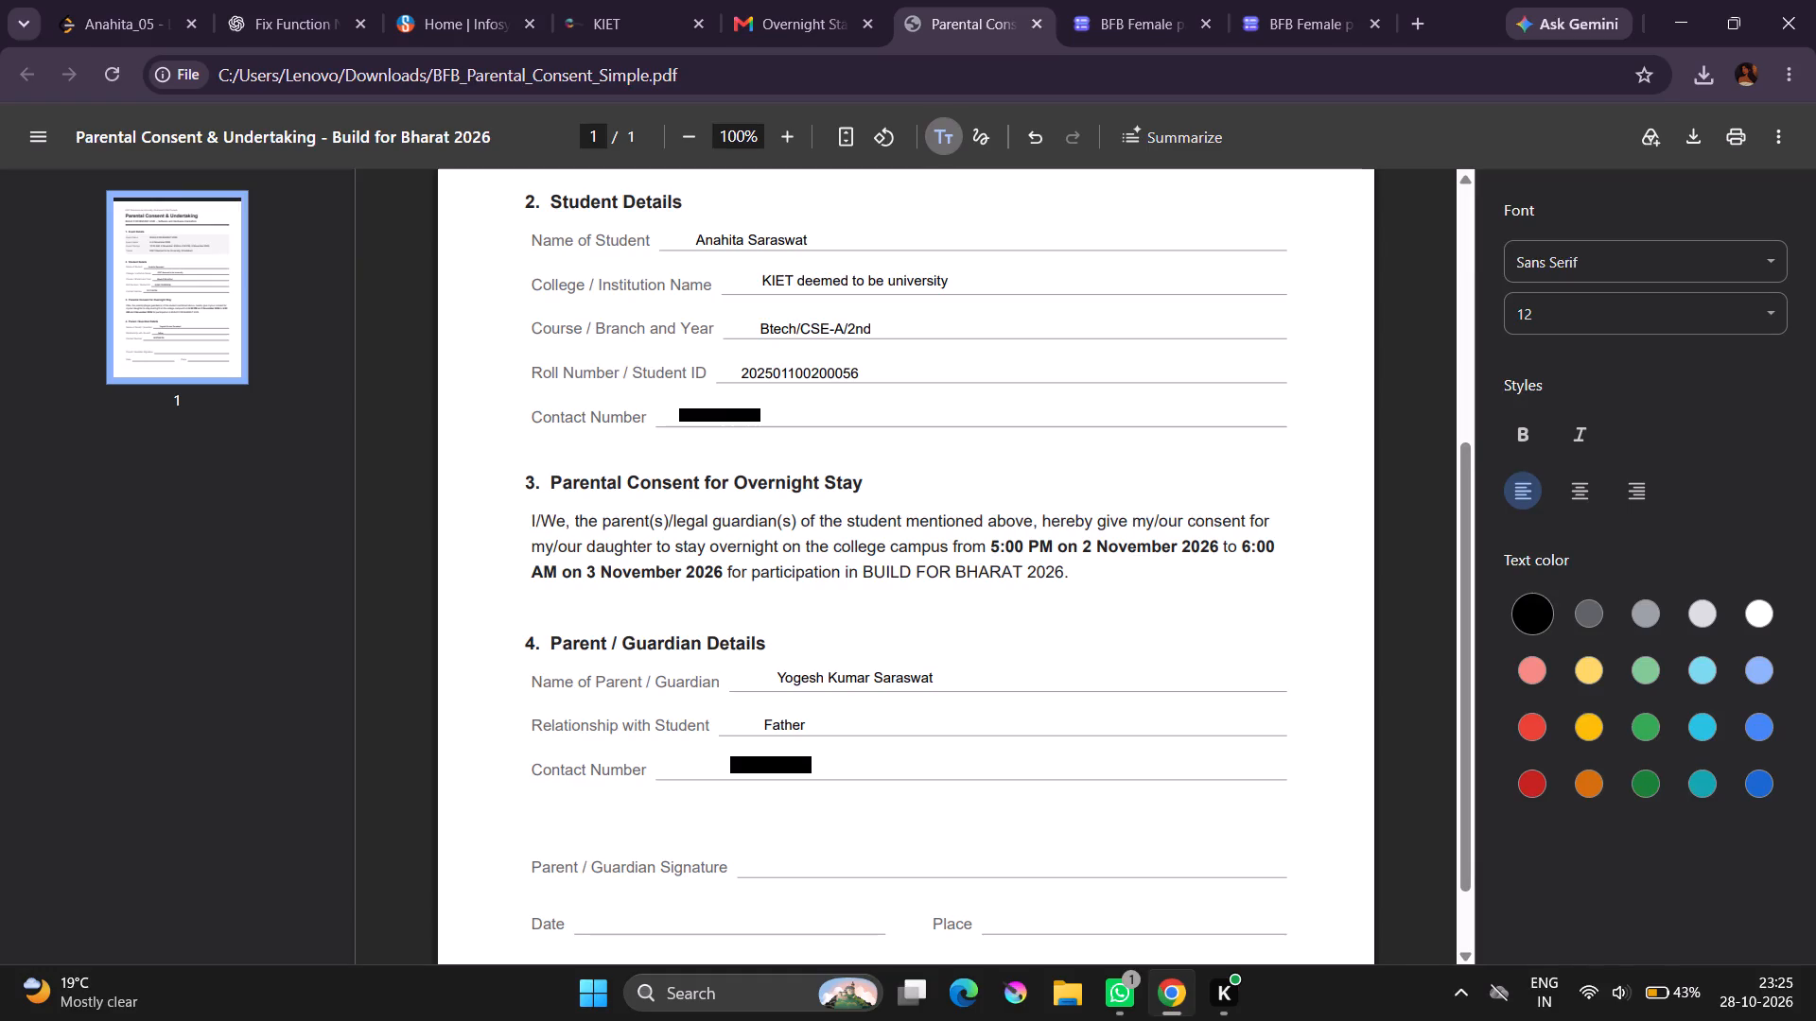
{"action": "left_click", "coordinate": [763, 763]}
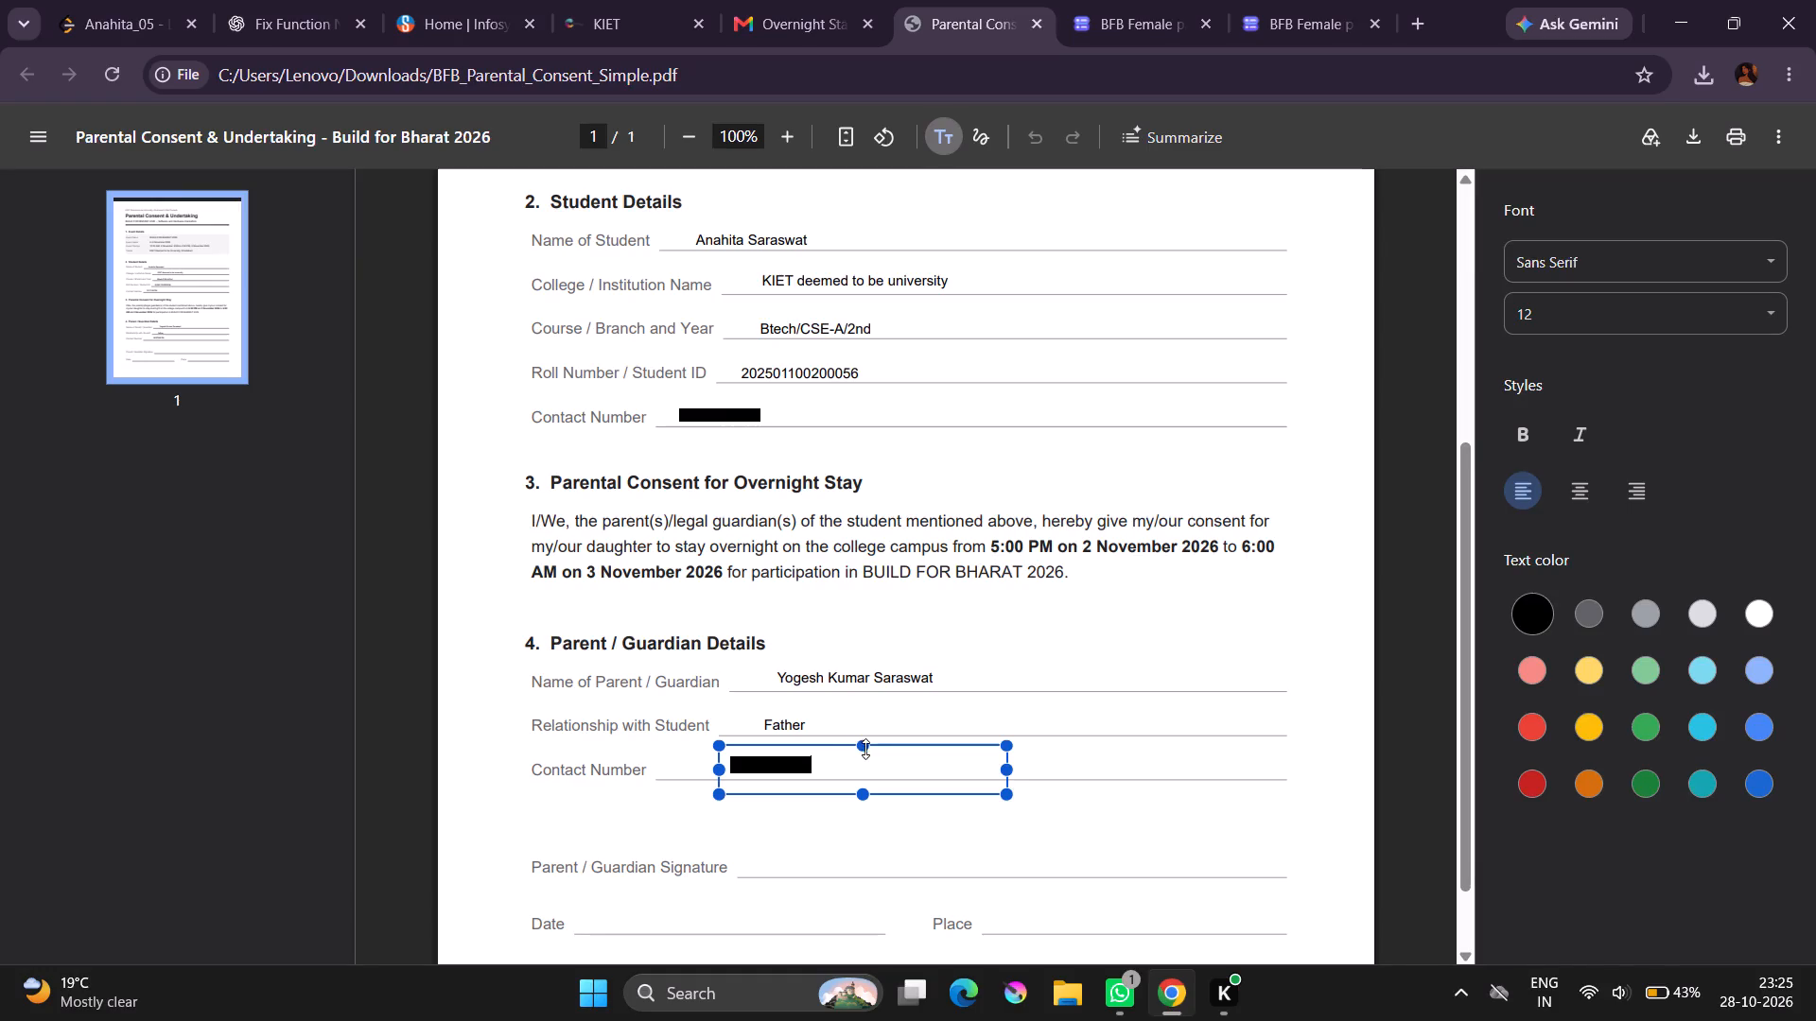
{"action": "left_click_drag", "start_coordinate": [873, 743], "coordinate": [831, 746]}
{"action": "left_click", "coordinate": [770, 821]}
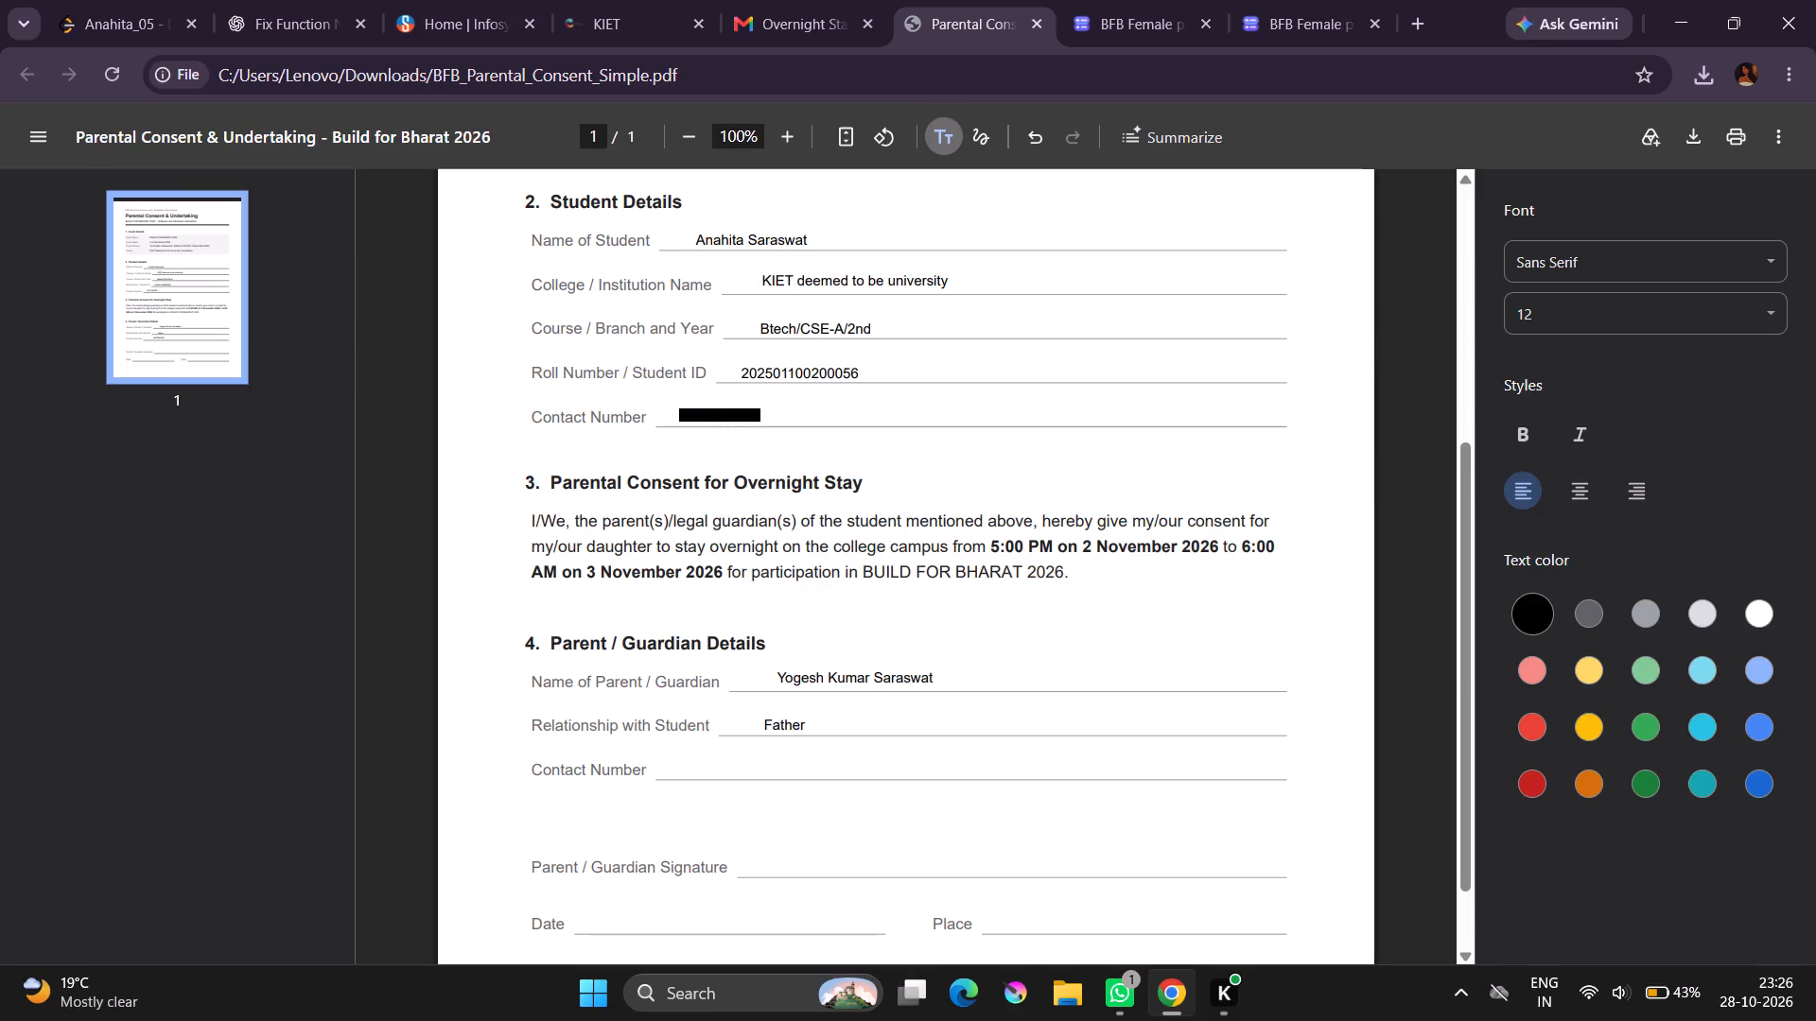
Enlarge the "Father" text on the Relationship with Student line, trying font size 18 and settling on 16.
{"action": "left_click", "coordinate": [795, 718]}
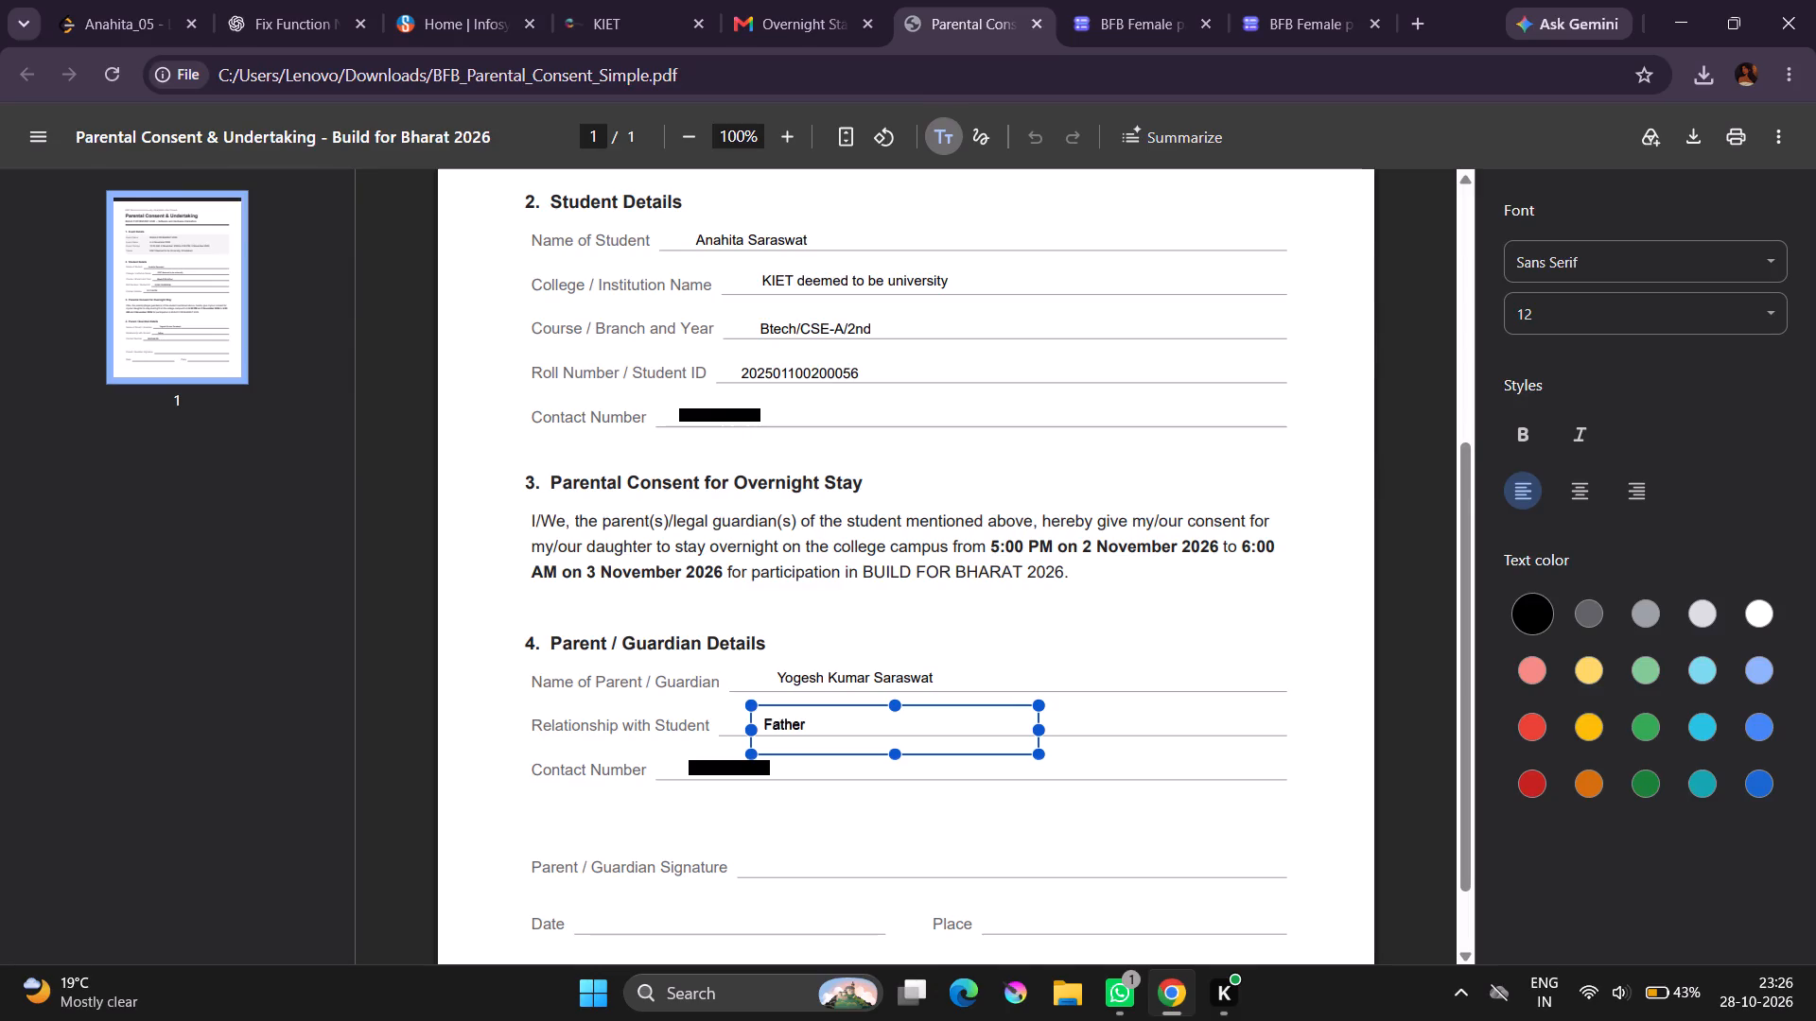
{"action": "left_click", "coordinate": [1637, 320]}
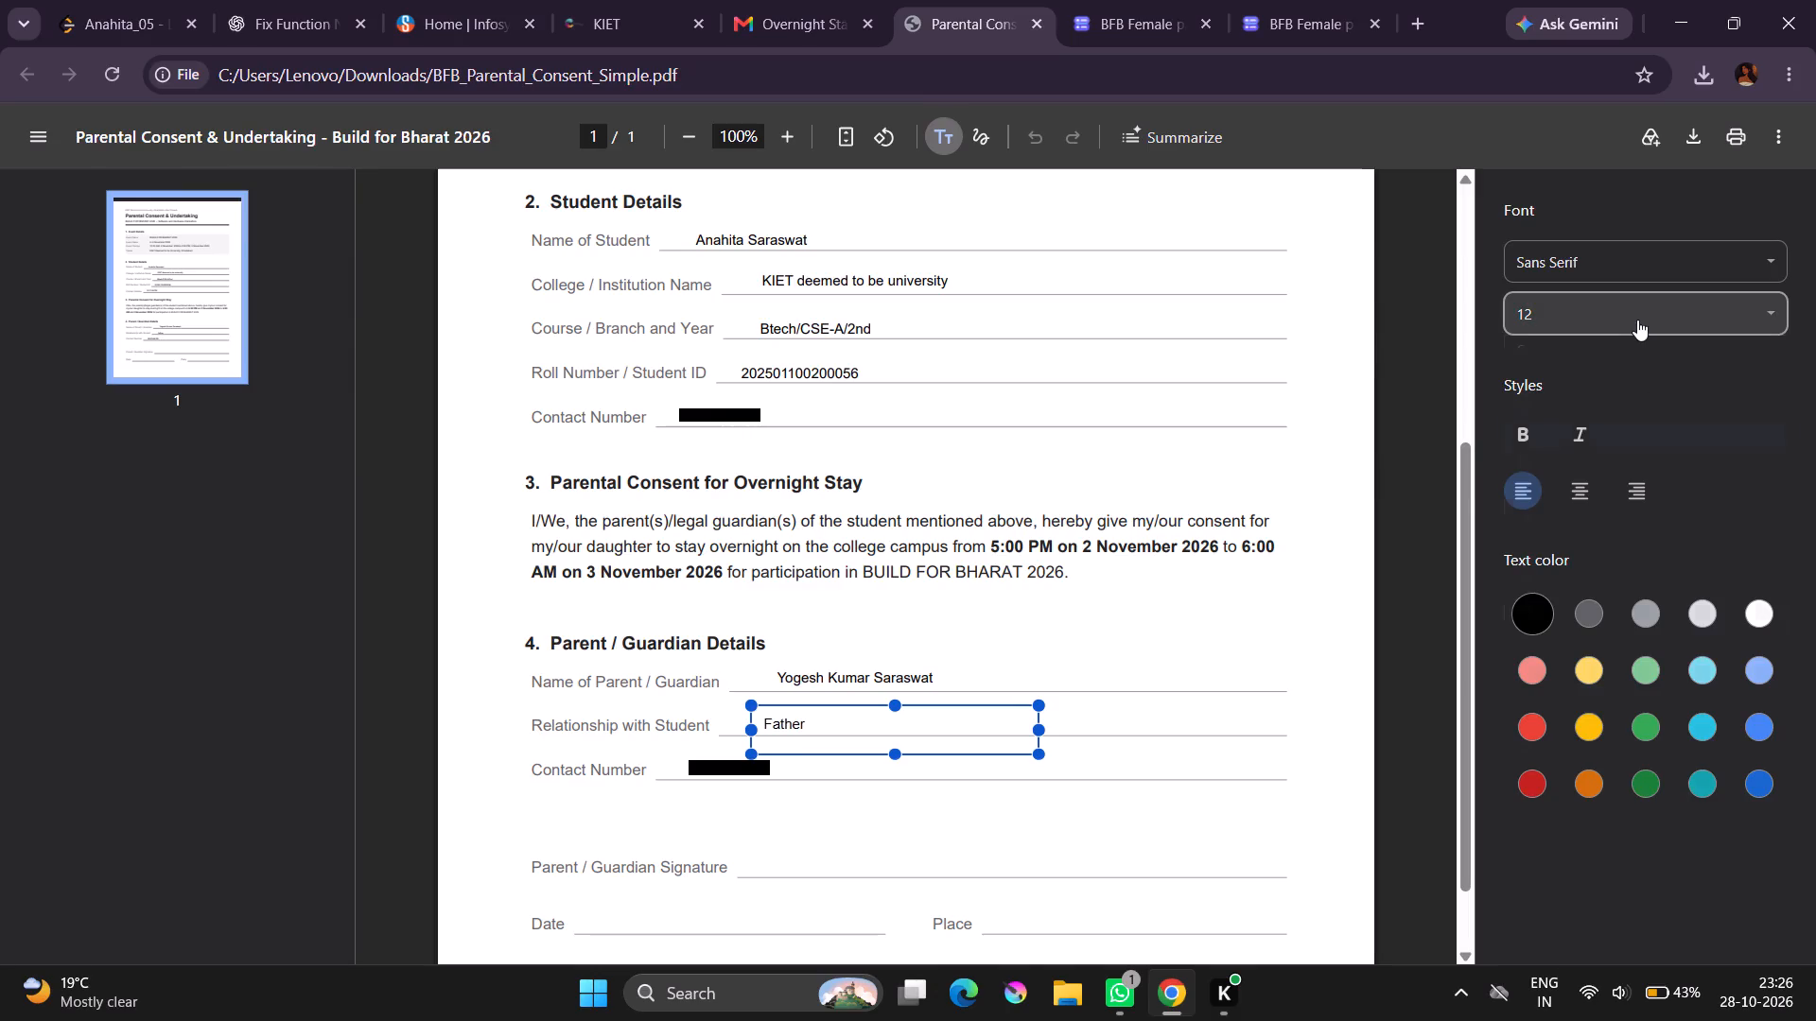
{"action": "left_click", "coordinate": [1530, 527]}
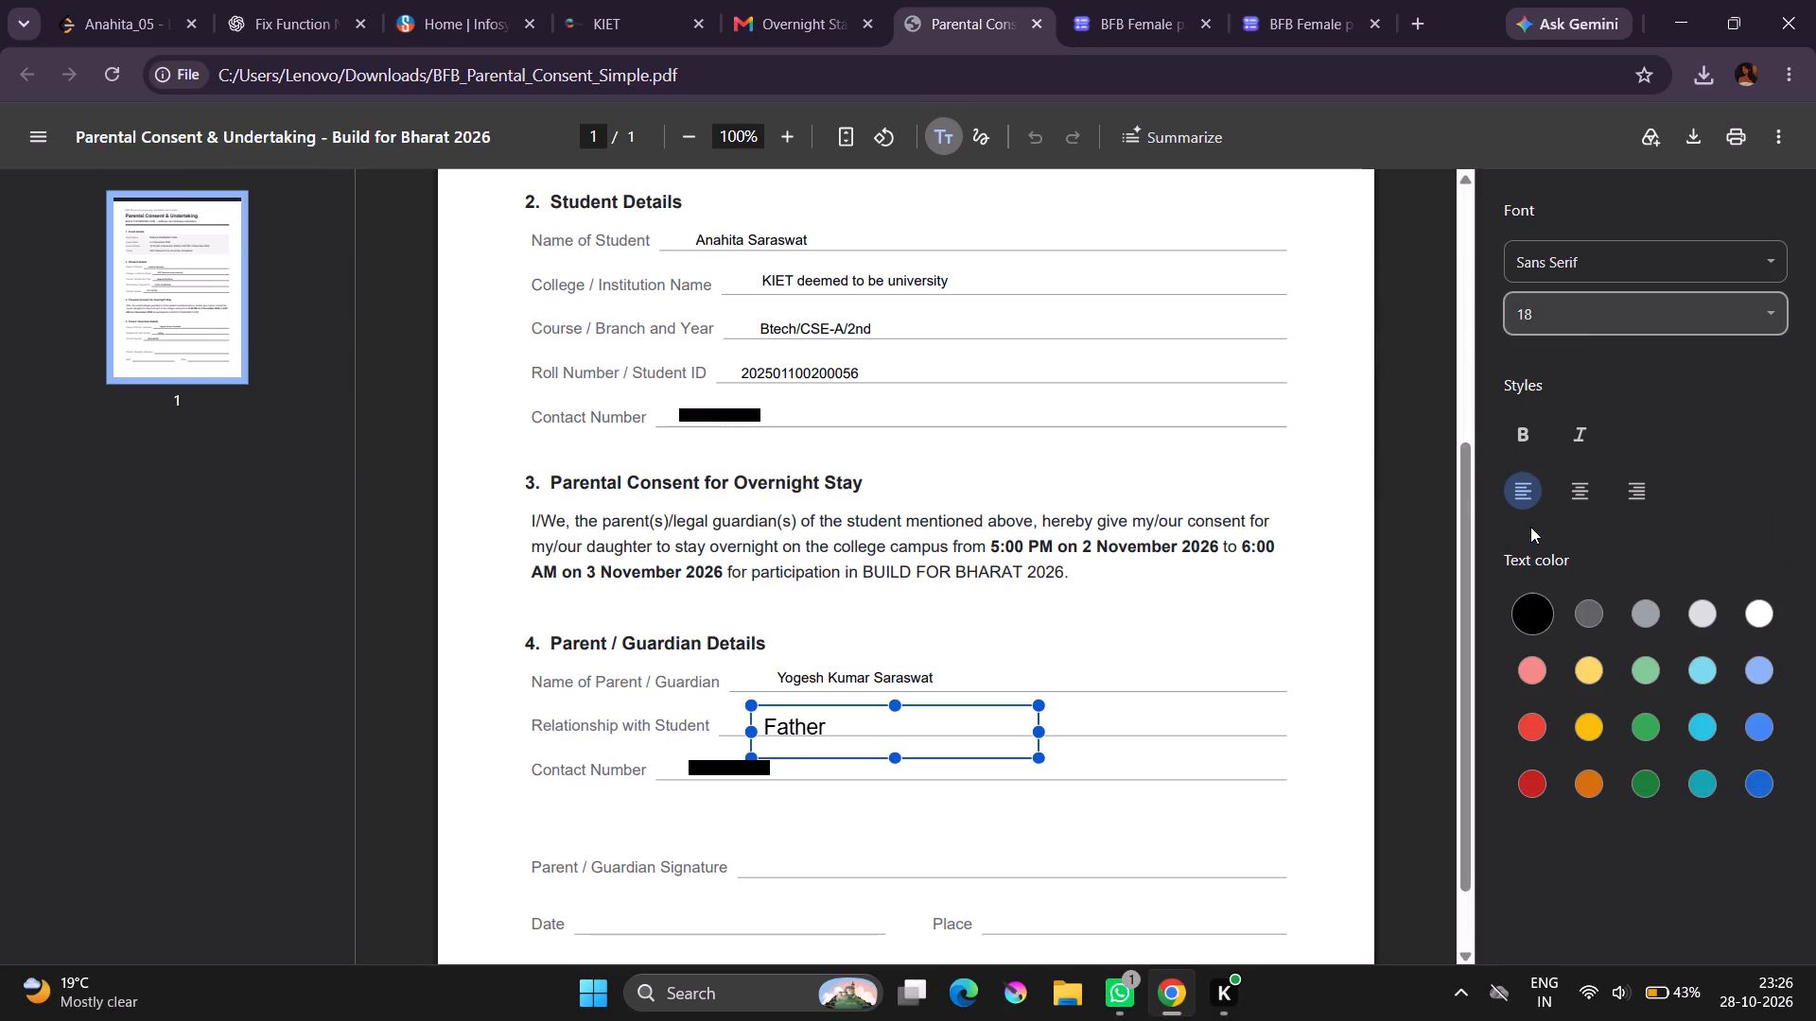
{"action": "left_click", "coordinate": [1528, 314]}
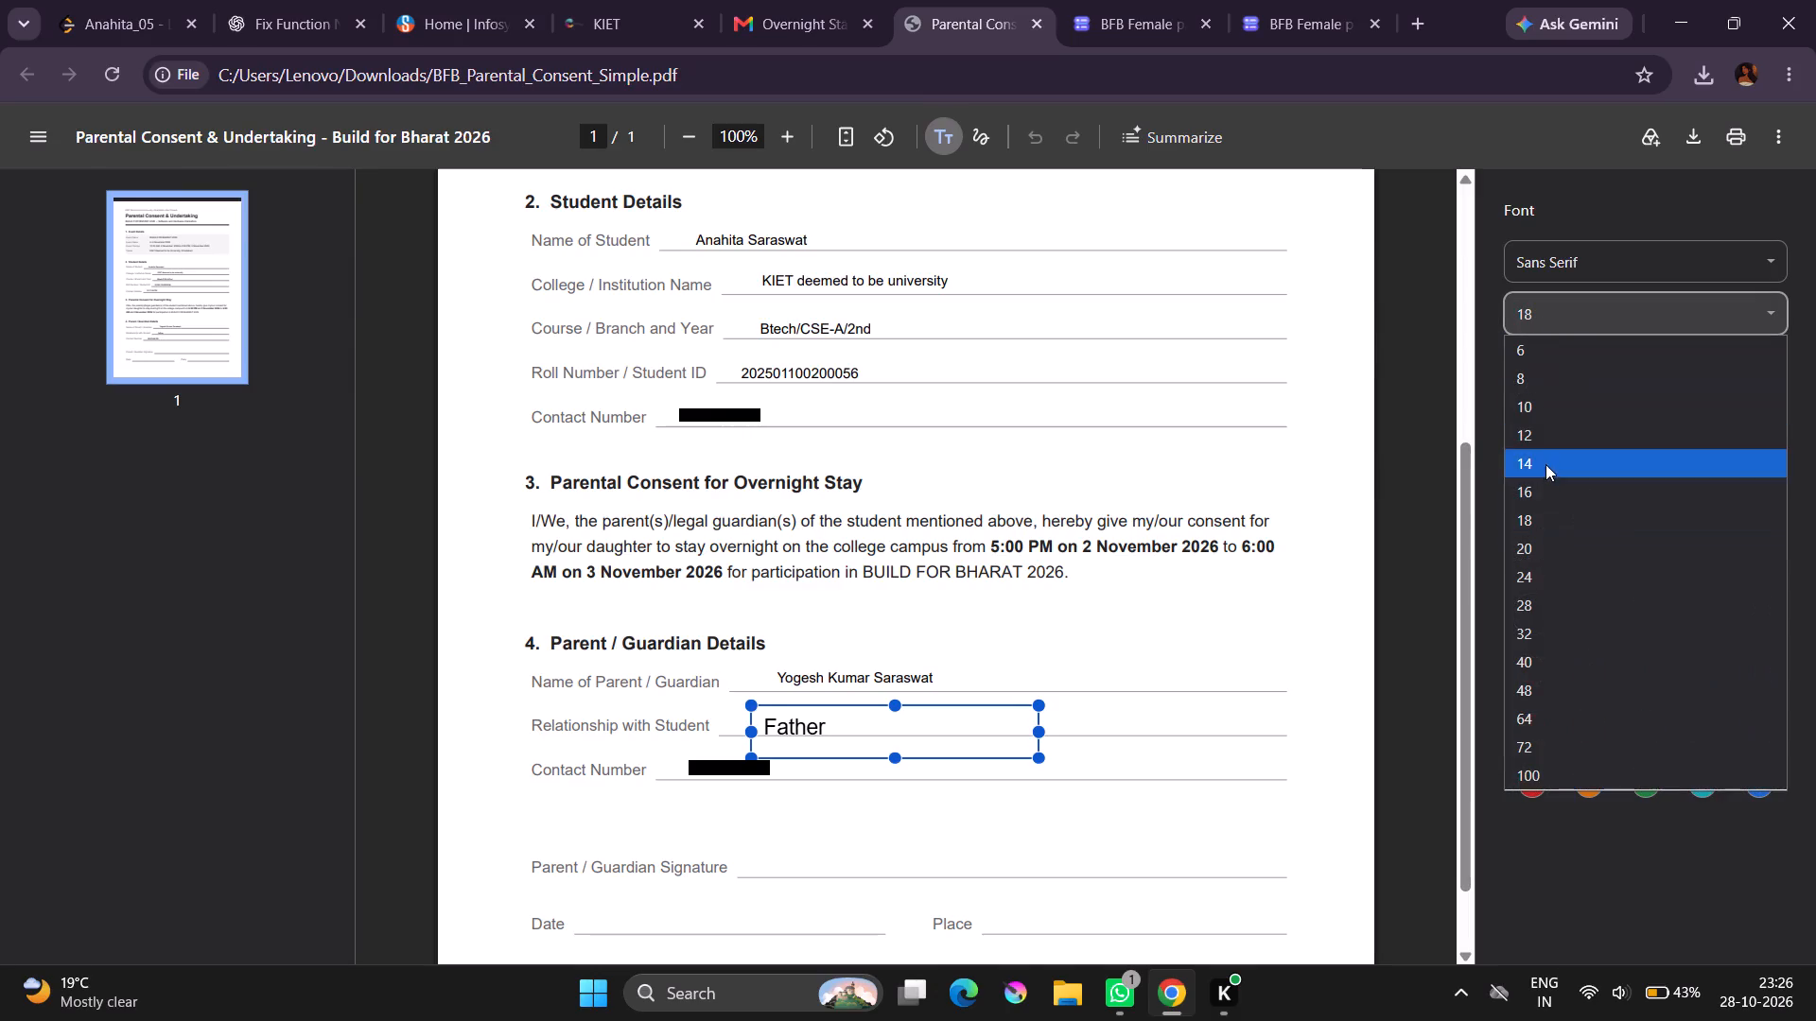
{"action": "left_click", "coordinate": [1545, 489]}
{"action": "left_click", "coordinate": [1144, 829]}
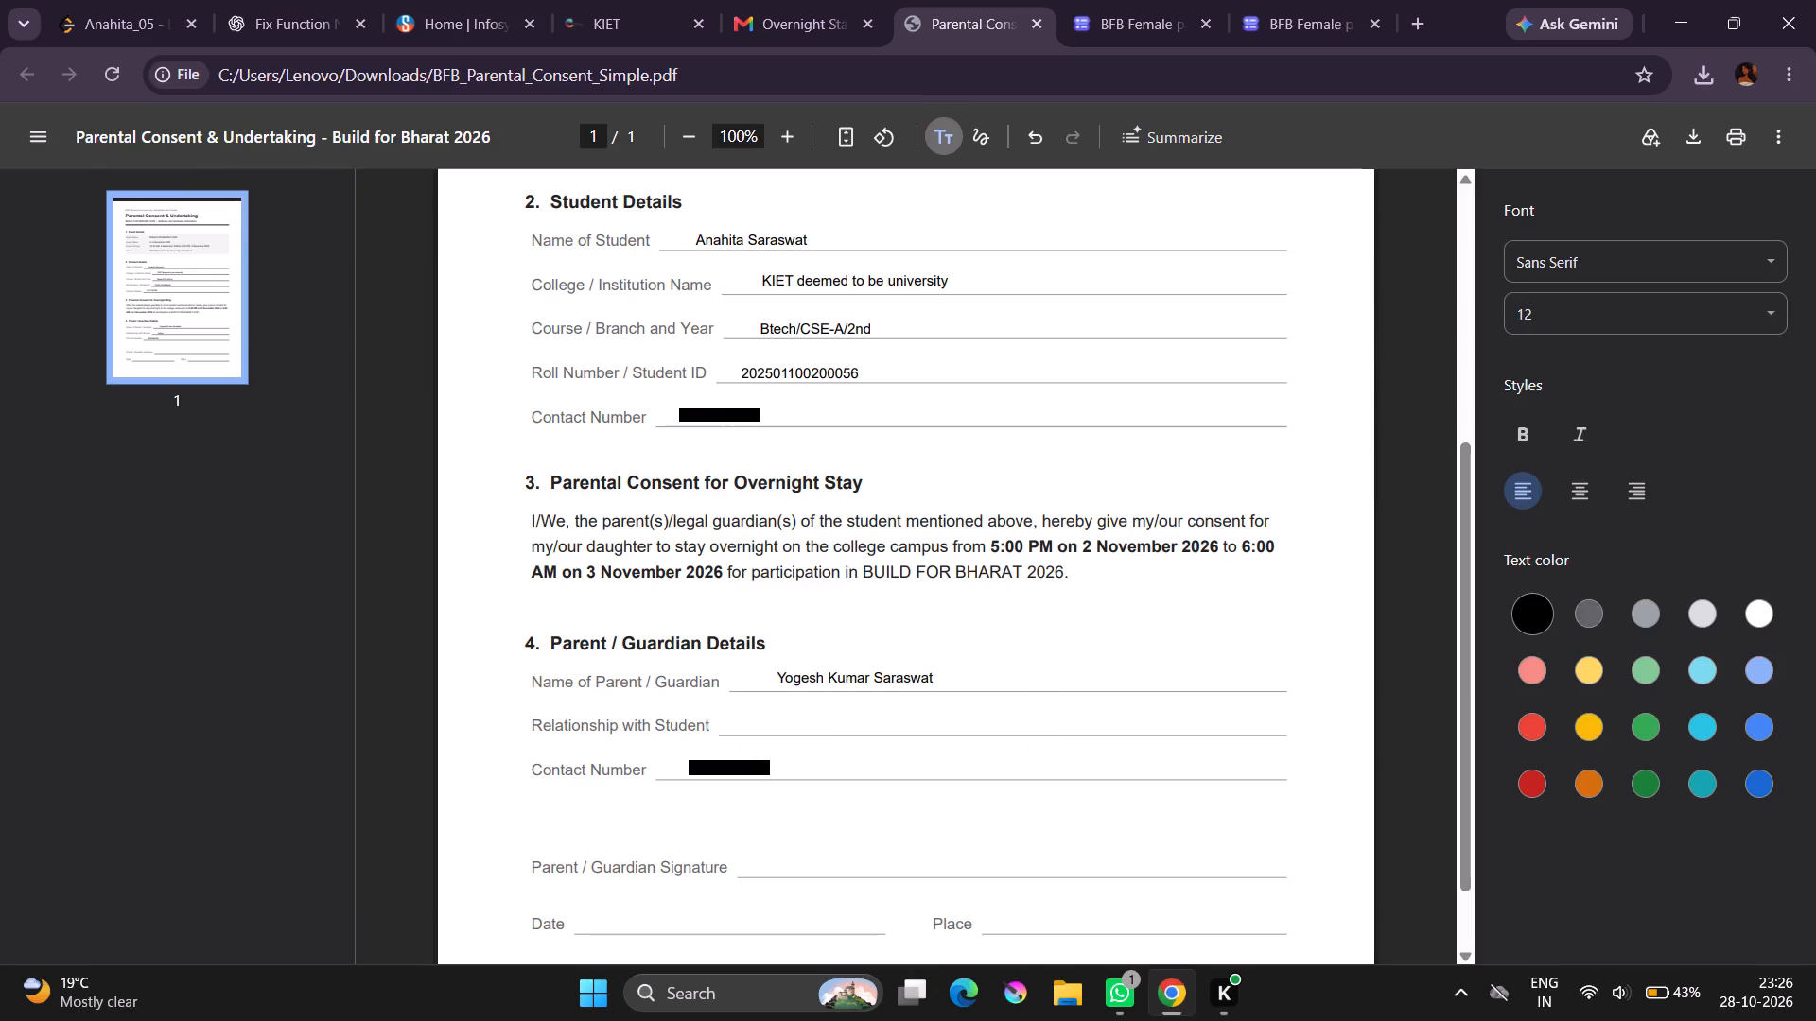
Set the font size of the parent's name and the parent's contact number in section 4 to 14.
{"action": "left_click", "coordinate": [834, 668]}
{"action": "left_click", "coordinate": [799, 727]}
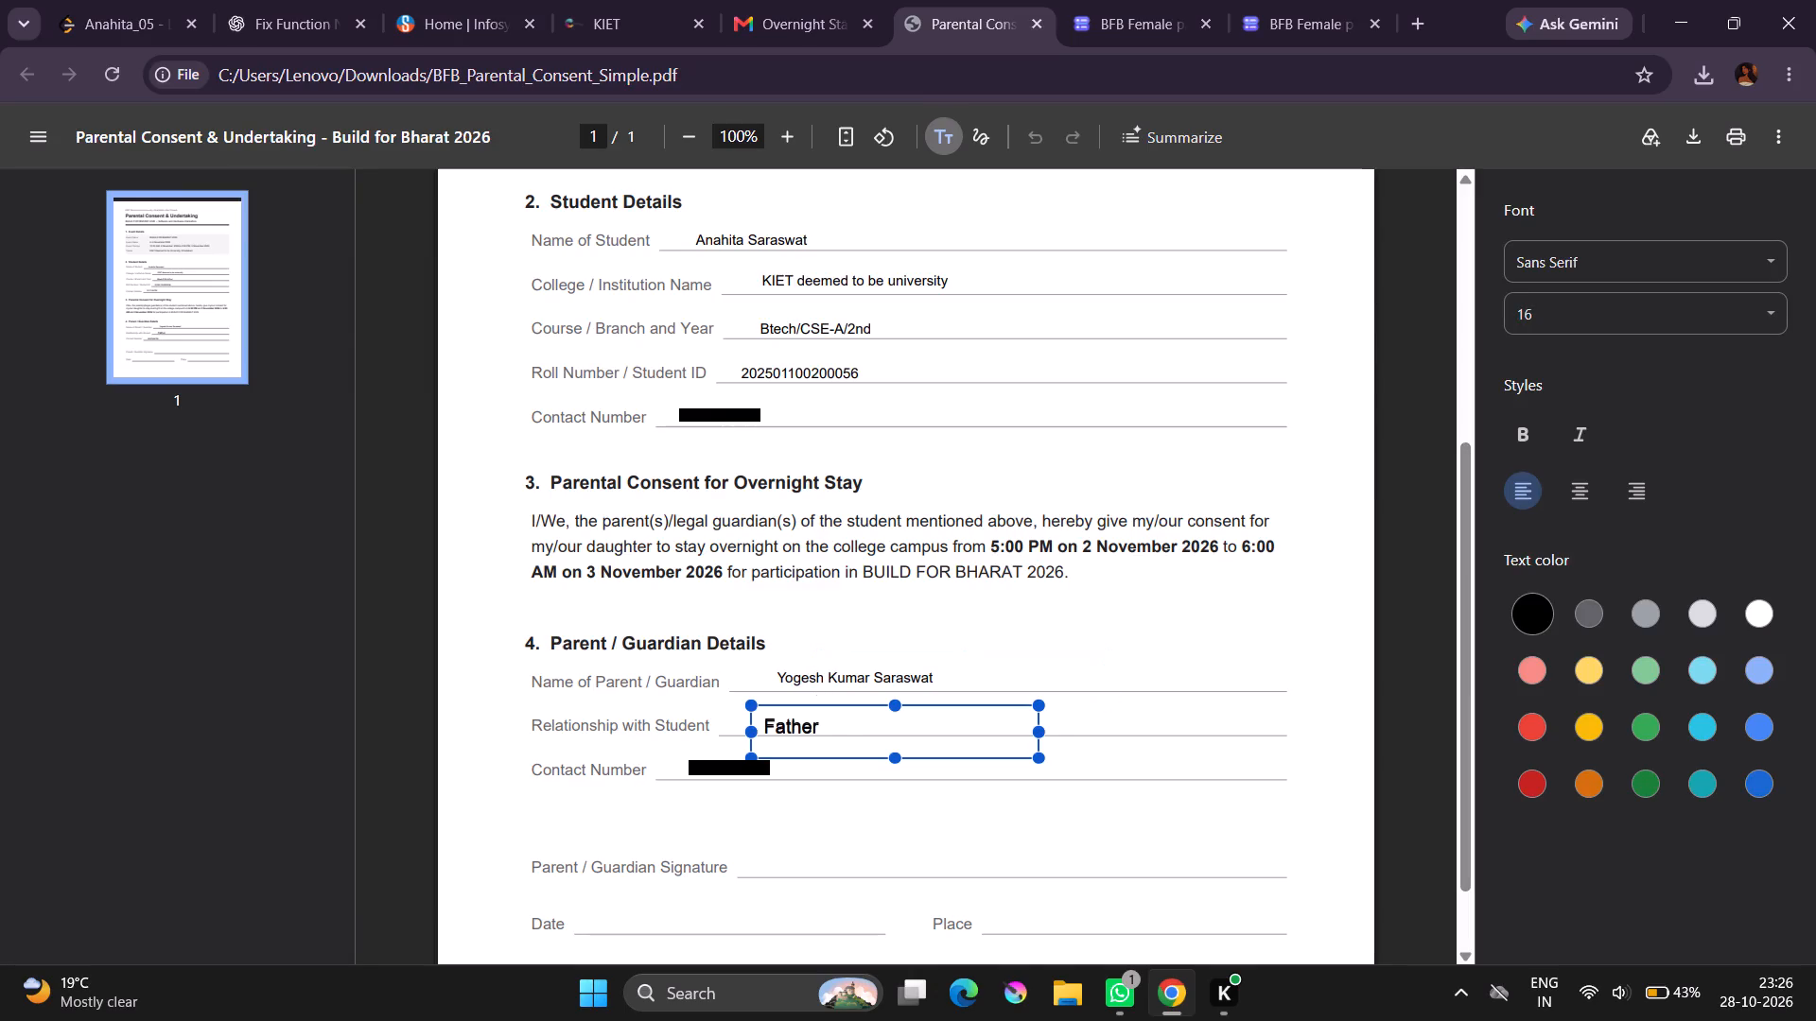
{"action": "left_click", "coordinate": [836, 680]}
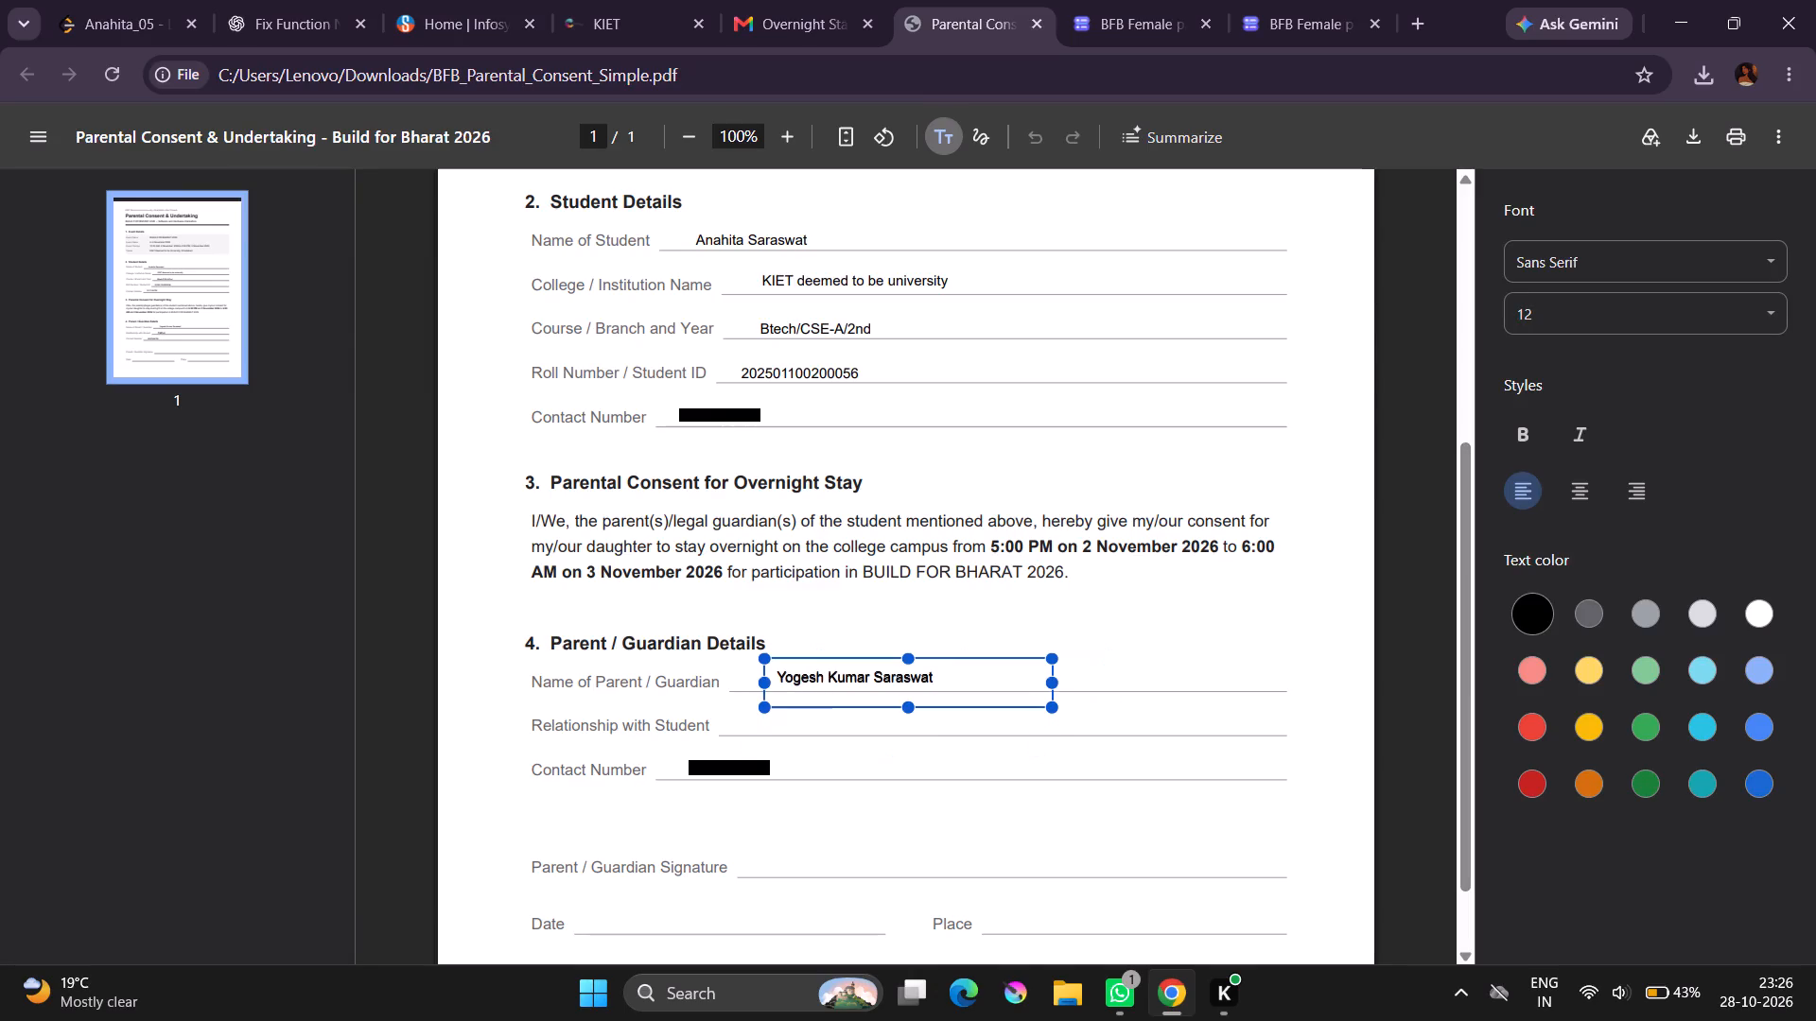
{"action": "left_click", "coordinate": [1553, 312]}
{"action": "left_click", "coordinate": [1534, 466]}
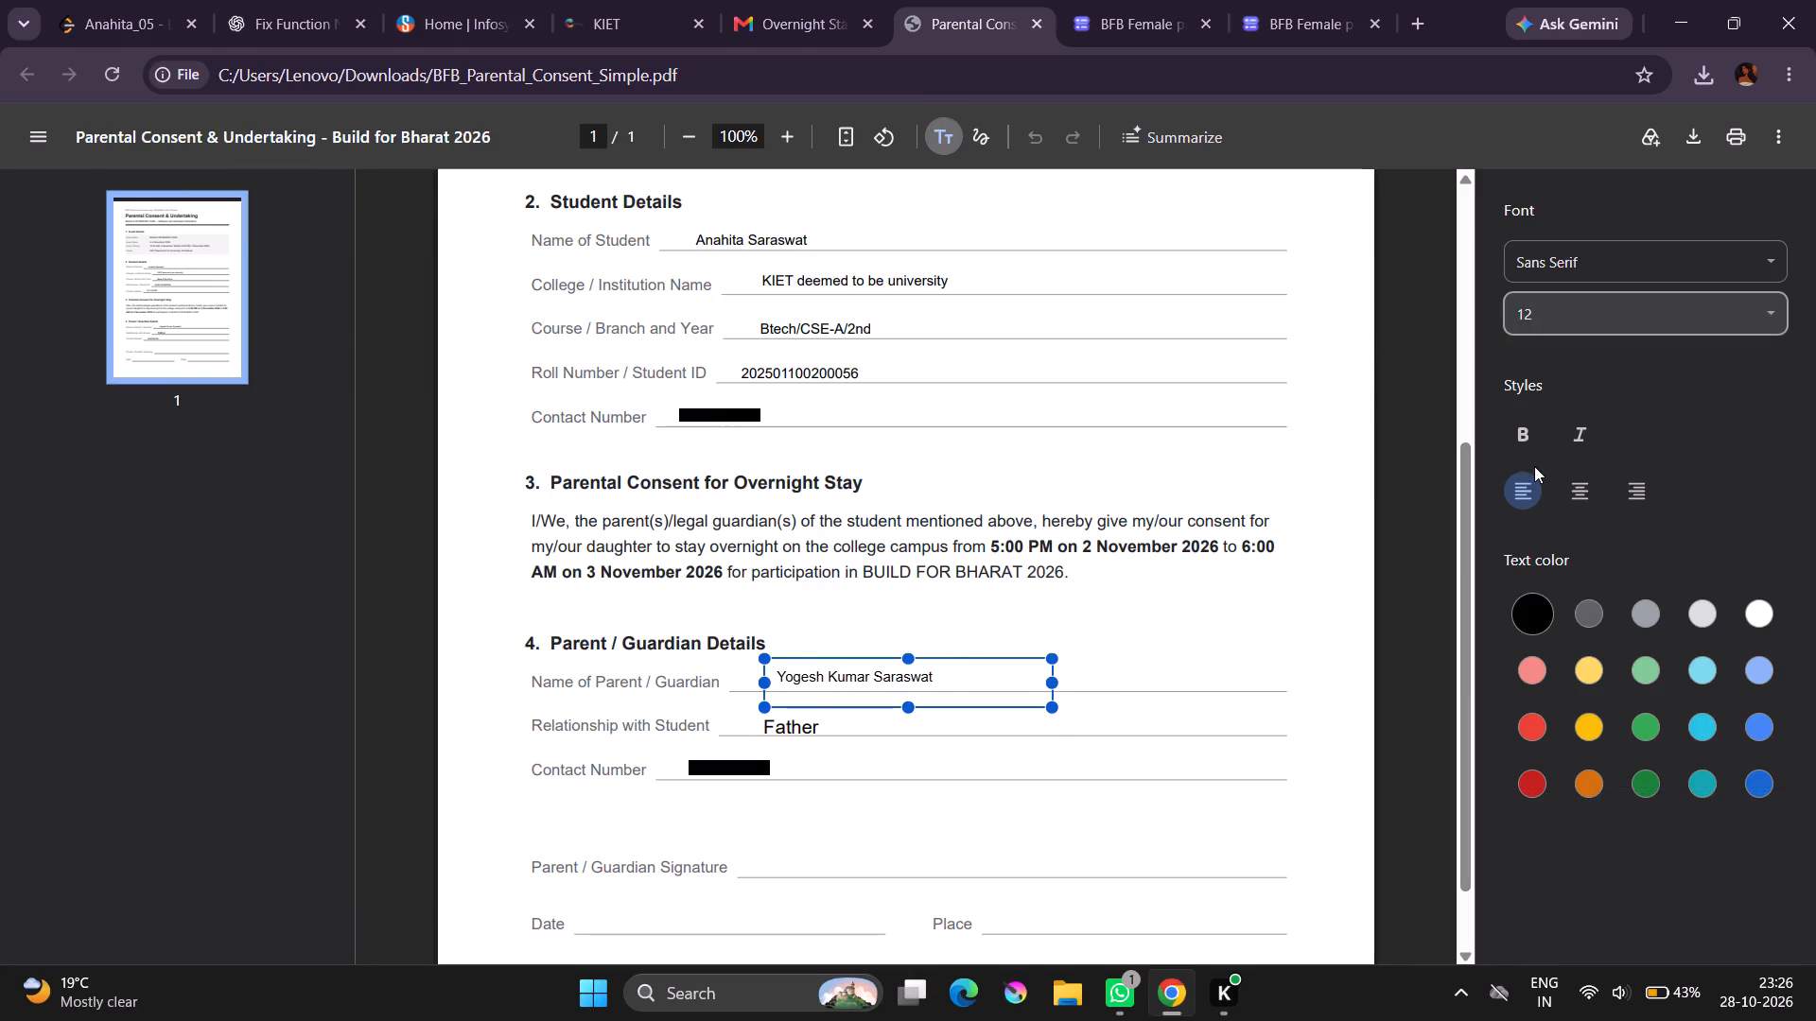
{"action": "left_click", "coordinate": [1040, 804]}
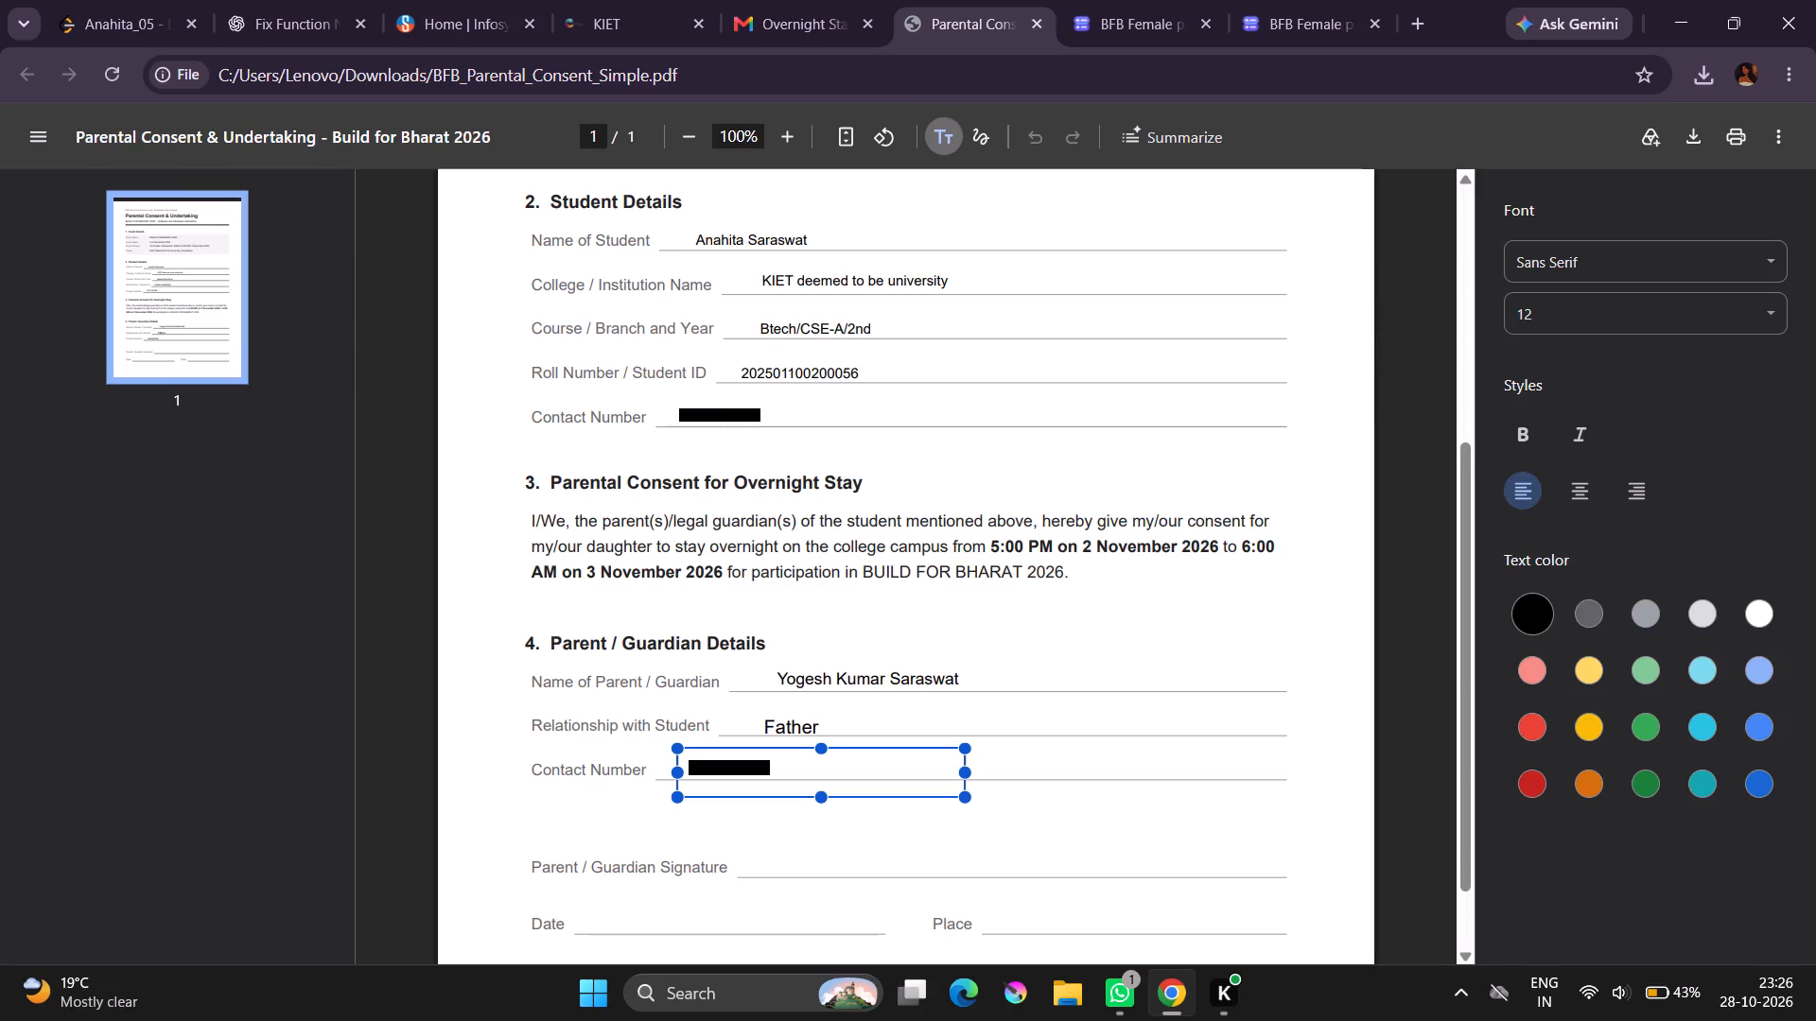
{"action": "left_click", "coordinate": [708, 770]}
{"action": "left_click", "coordinate": [1560, 320]}
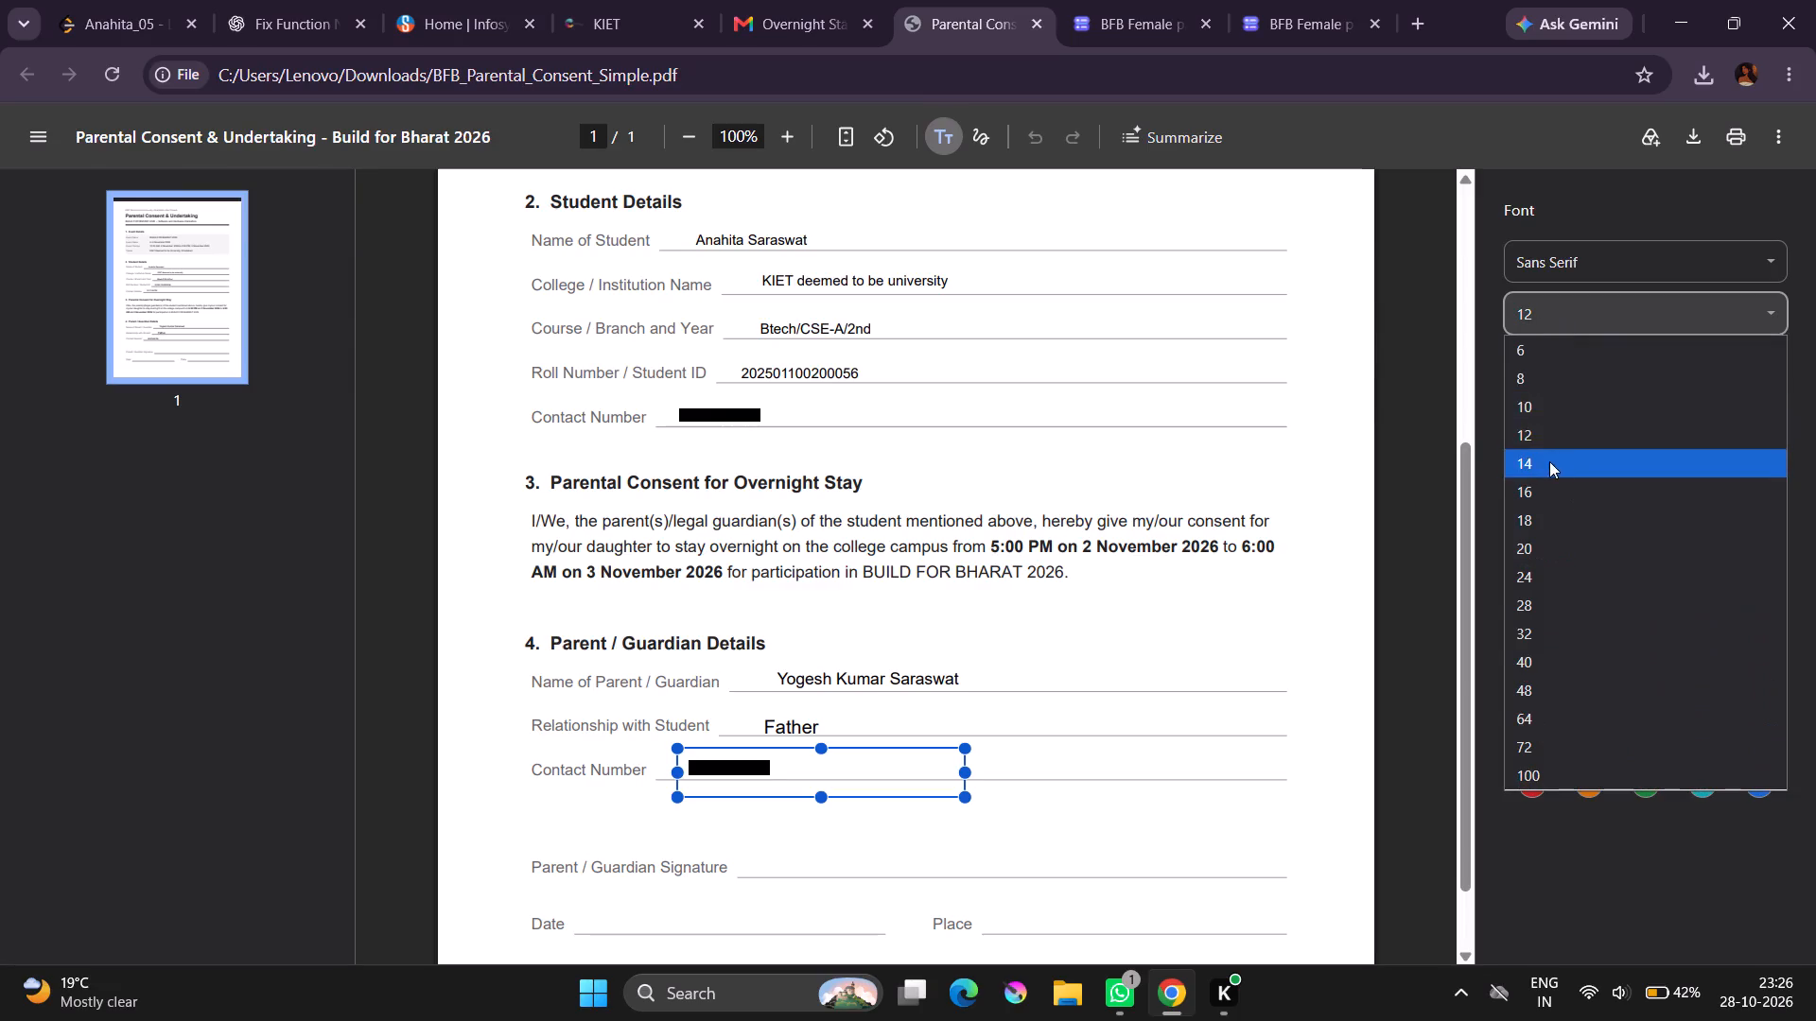
{"action": "left_click", "coordinate": [1549, 461]}
{"action": "left_click", "coordinate": [977, 814]}
Set the student's name and the "KIET deemed to be university" text in section 2 to font size 14.
{"action": "scroll", "coordinate": [794, 559], "scroll_direction": "up", "scroll_amount": 1}
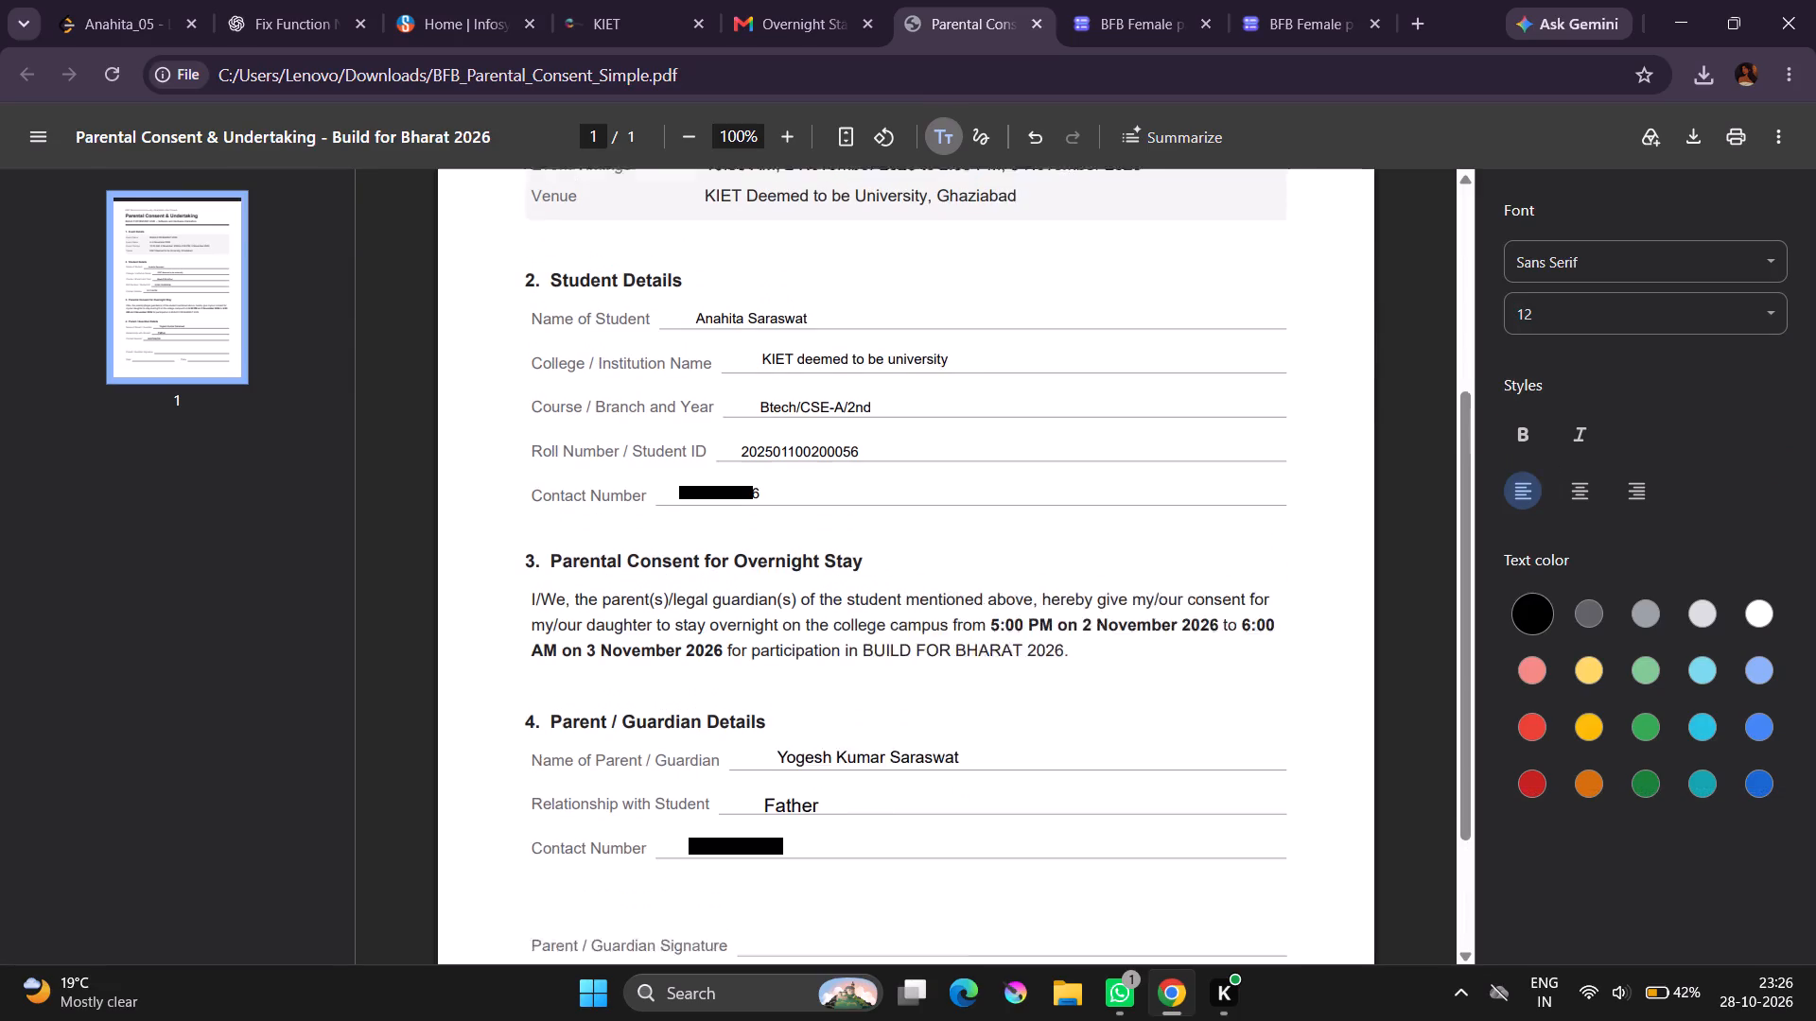
{"action": "scroll", "coordinate": [794, 559], "scroll_direction": "up", "scroll_amount": 1}
{"action": "left_click", "coordinate": [747, 349]}
{"action": "left_click", "coordinate": [1514, 309]}
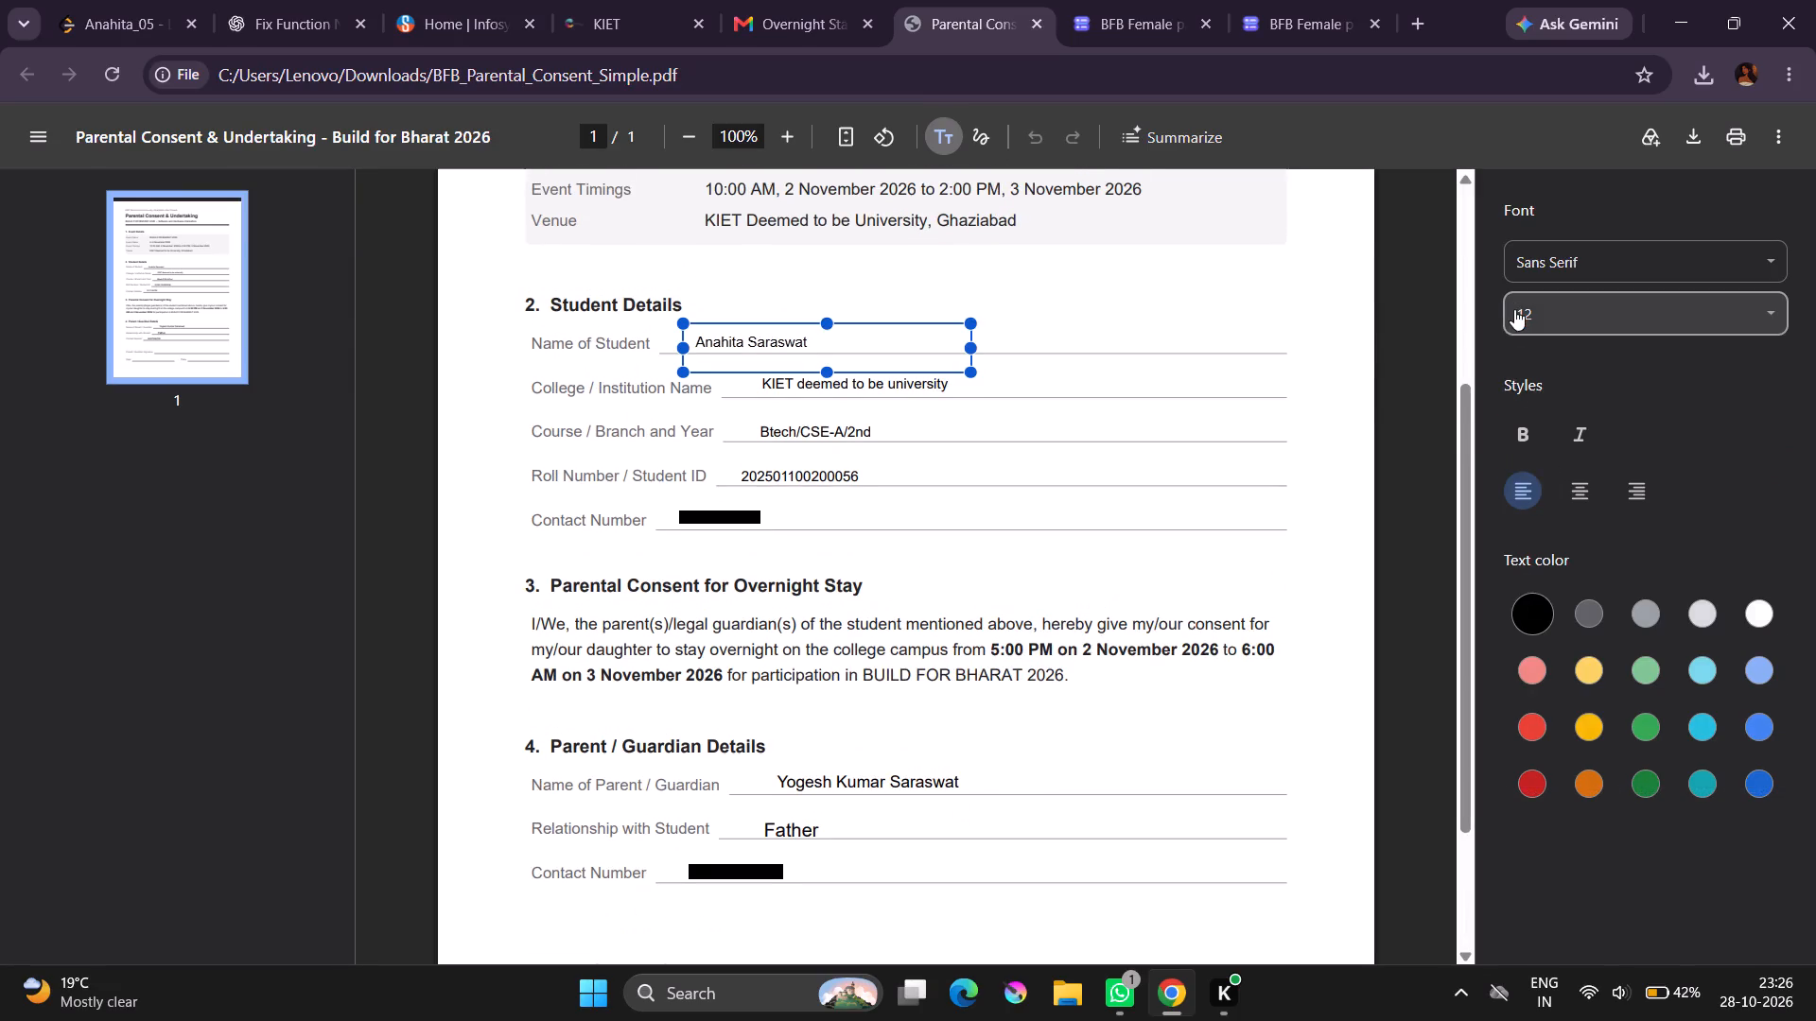
{"action": "left_click", "coordinate": [1528, 454]}
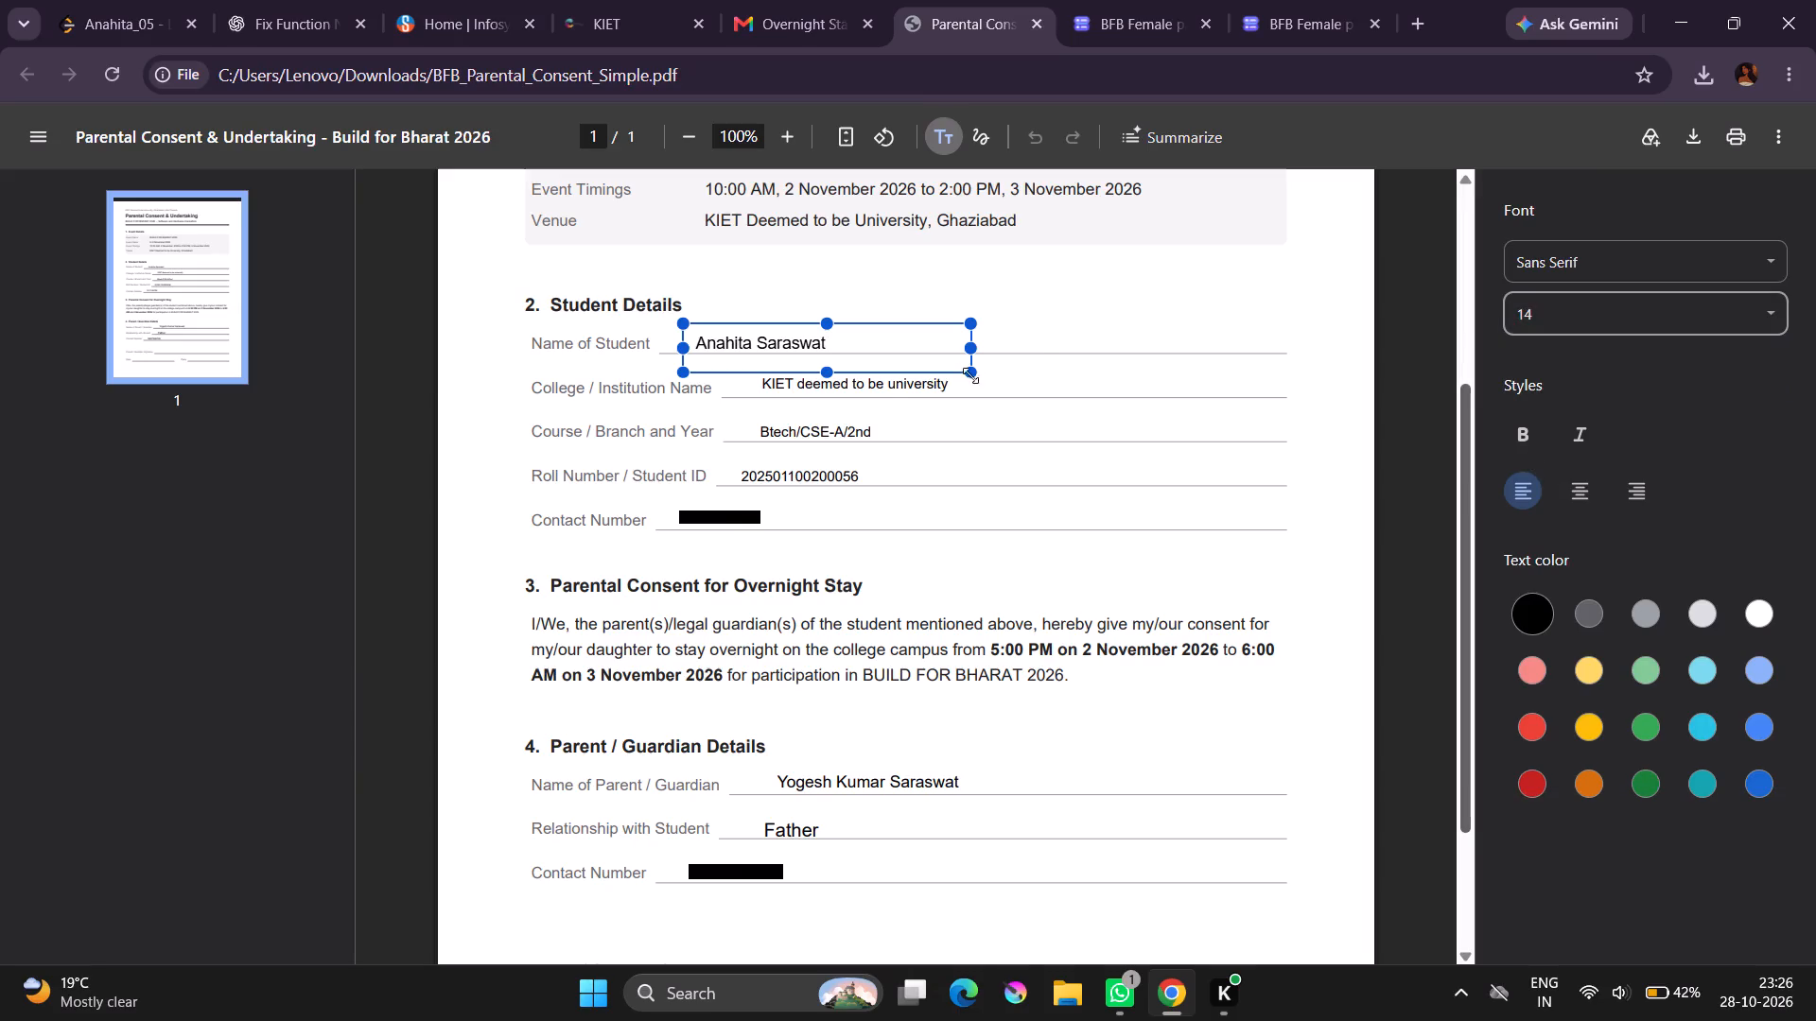
{"action": "left_click", "coordinate": [970, 395]}
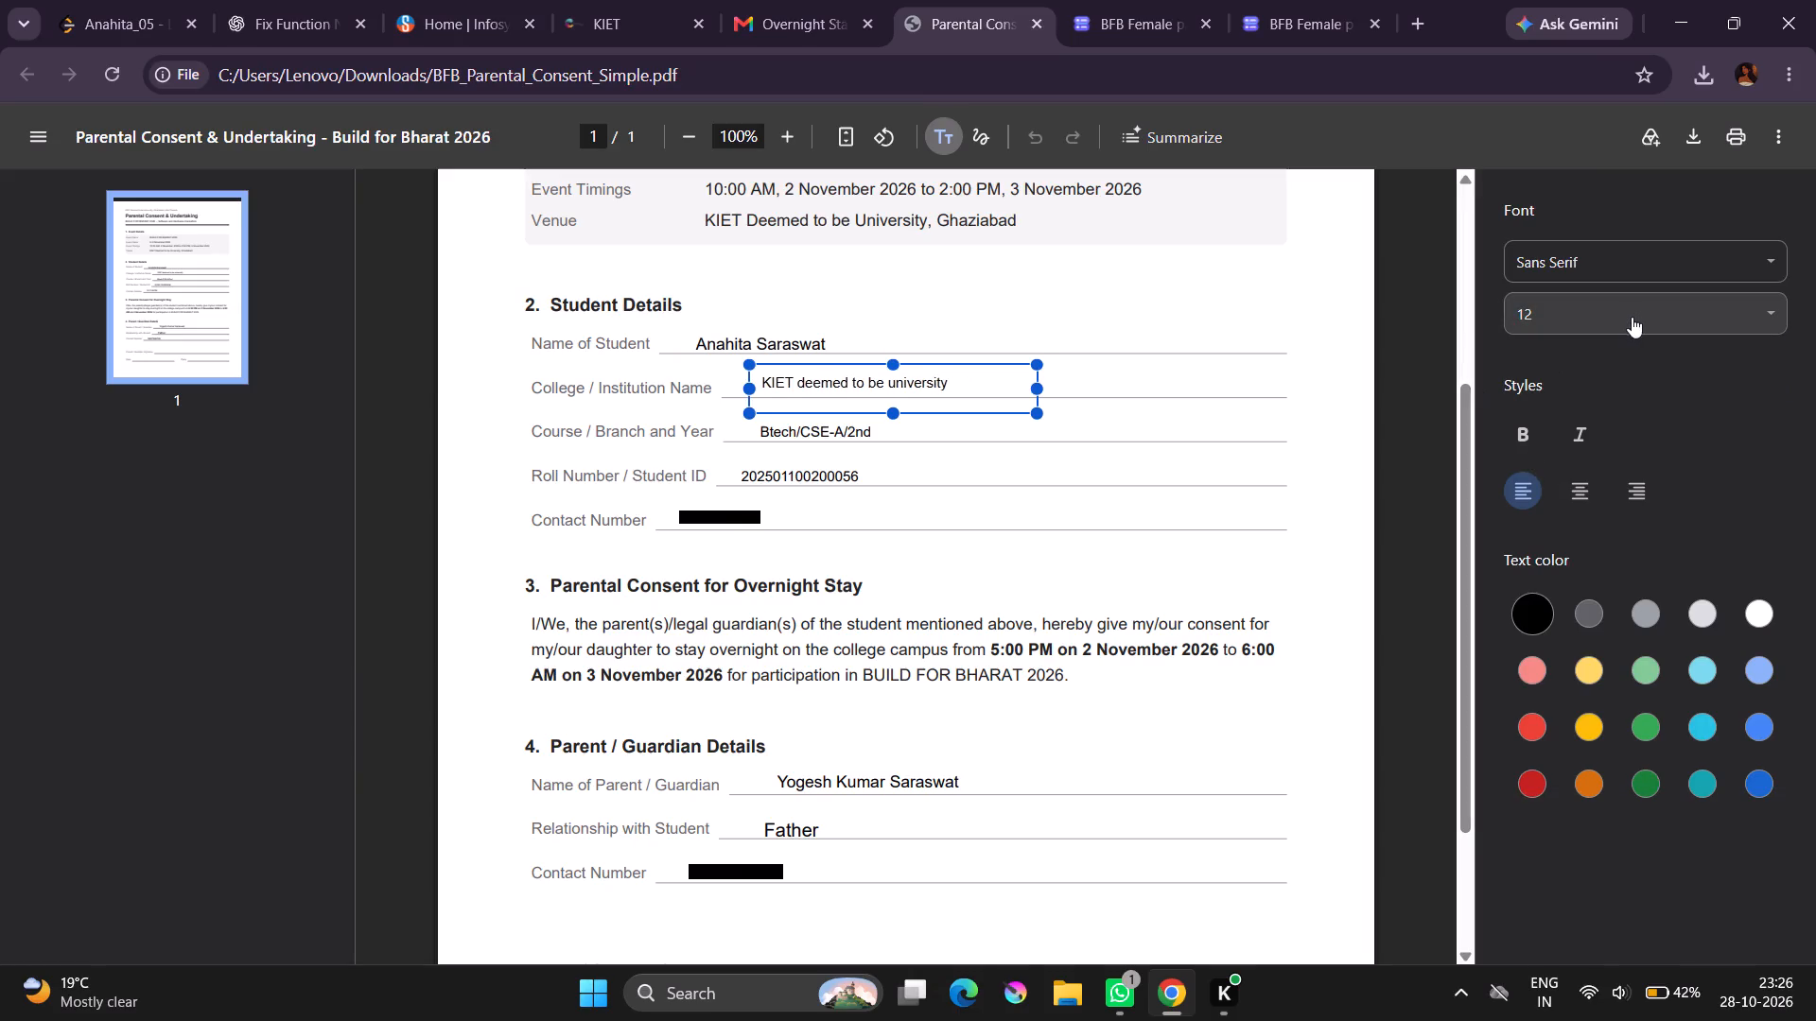
{"action": "left_click", "coordinate": [1633, 319]}
{"action": "left_click", "coordinate": [1571, 461]}
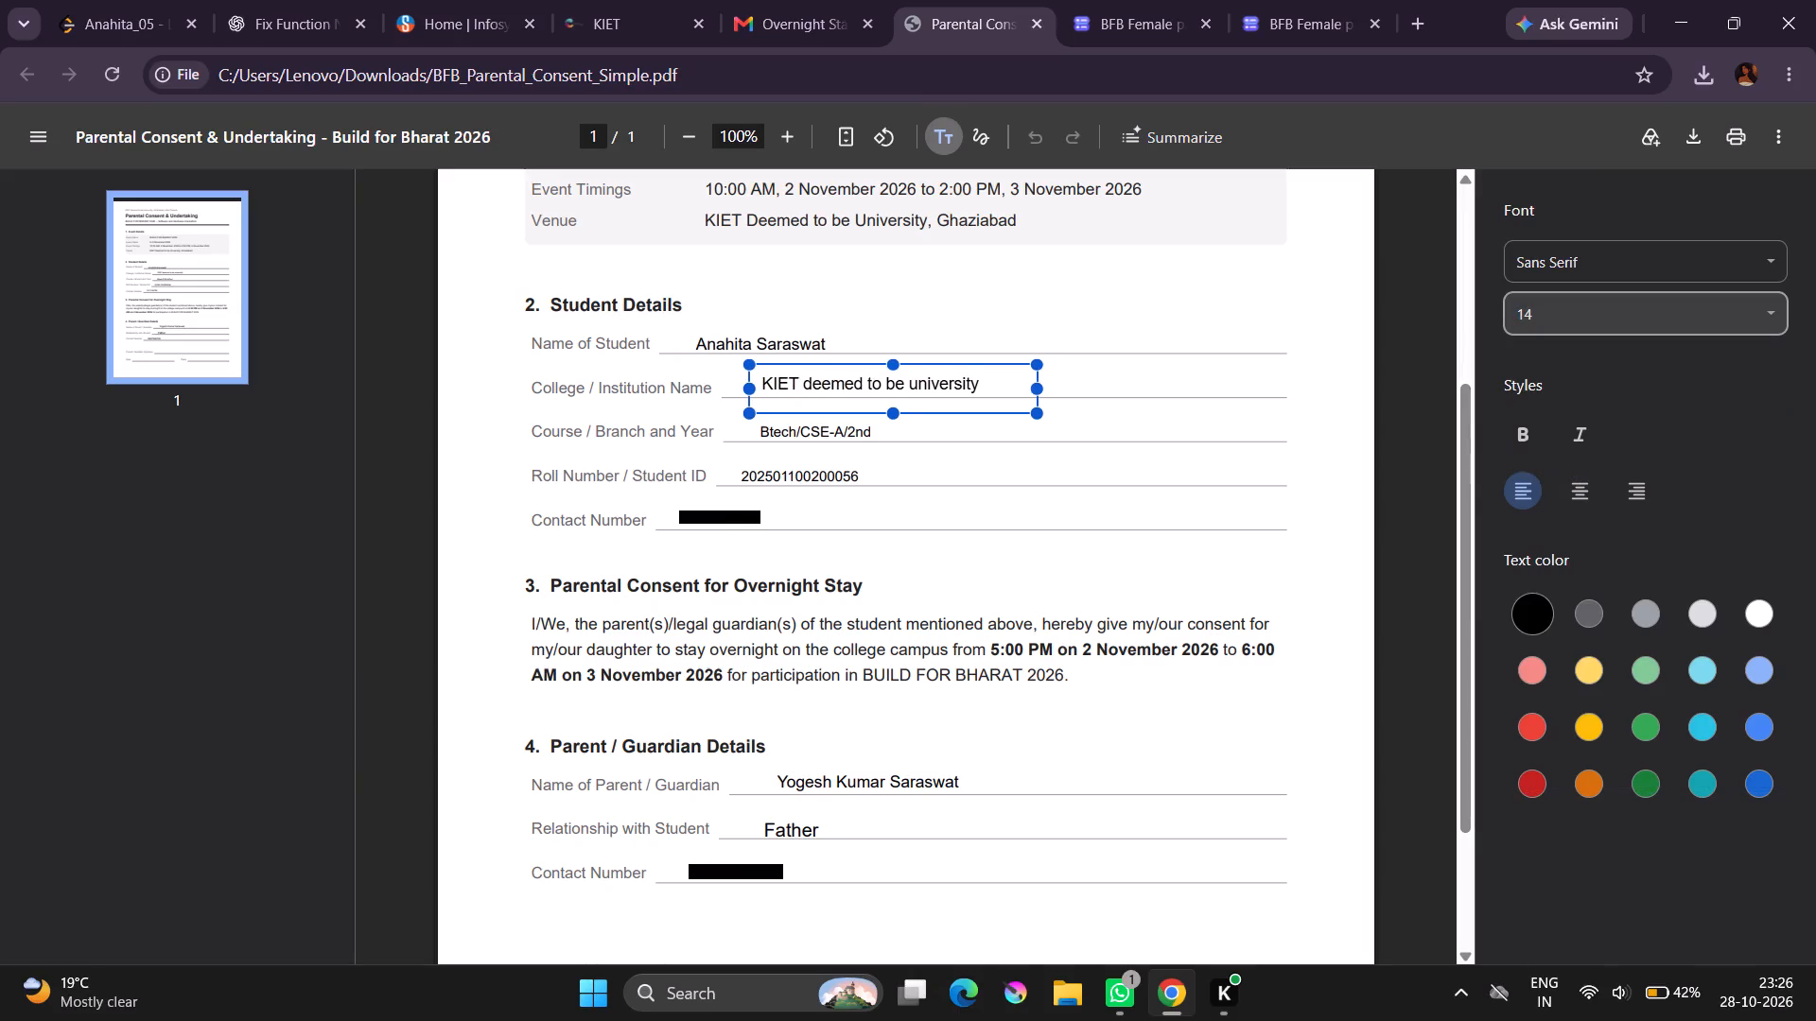
Set the "Btech/CSE-A/2nd" text and the student's roll number text to font size 14.
{"action": "left_click", "coordinate": [910, 431]}
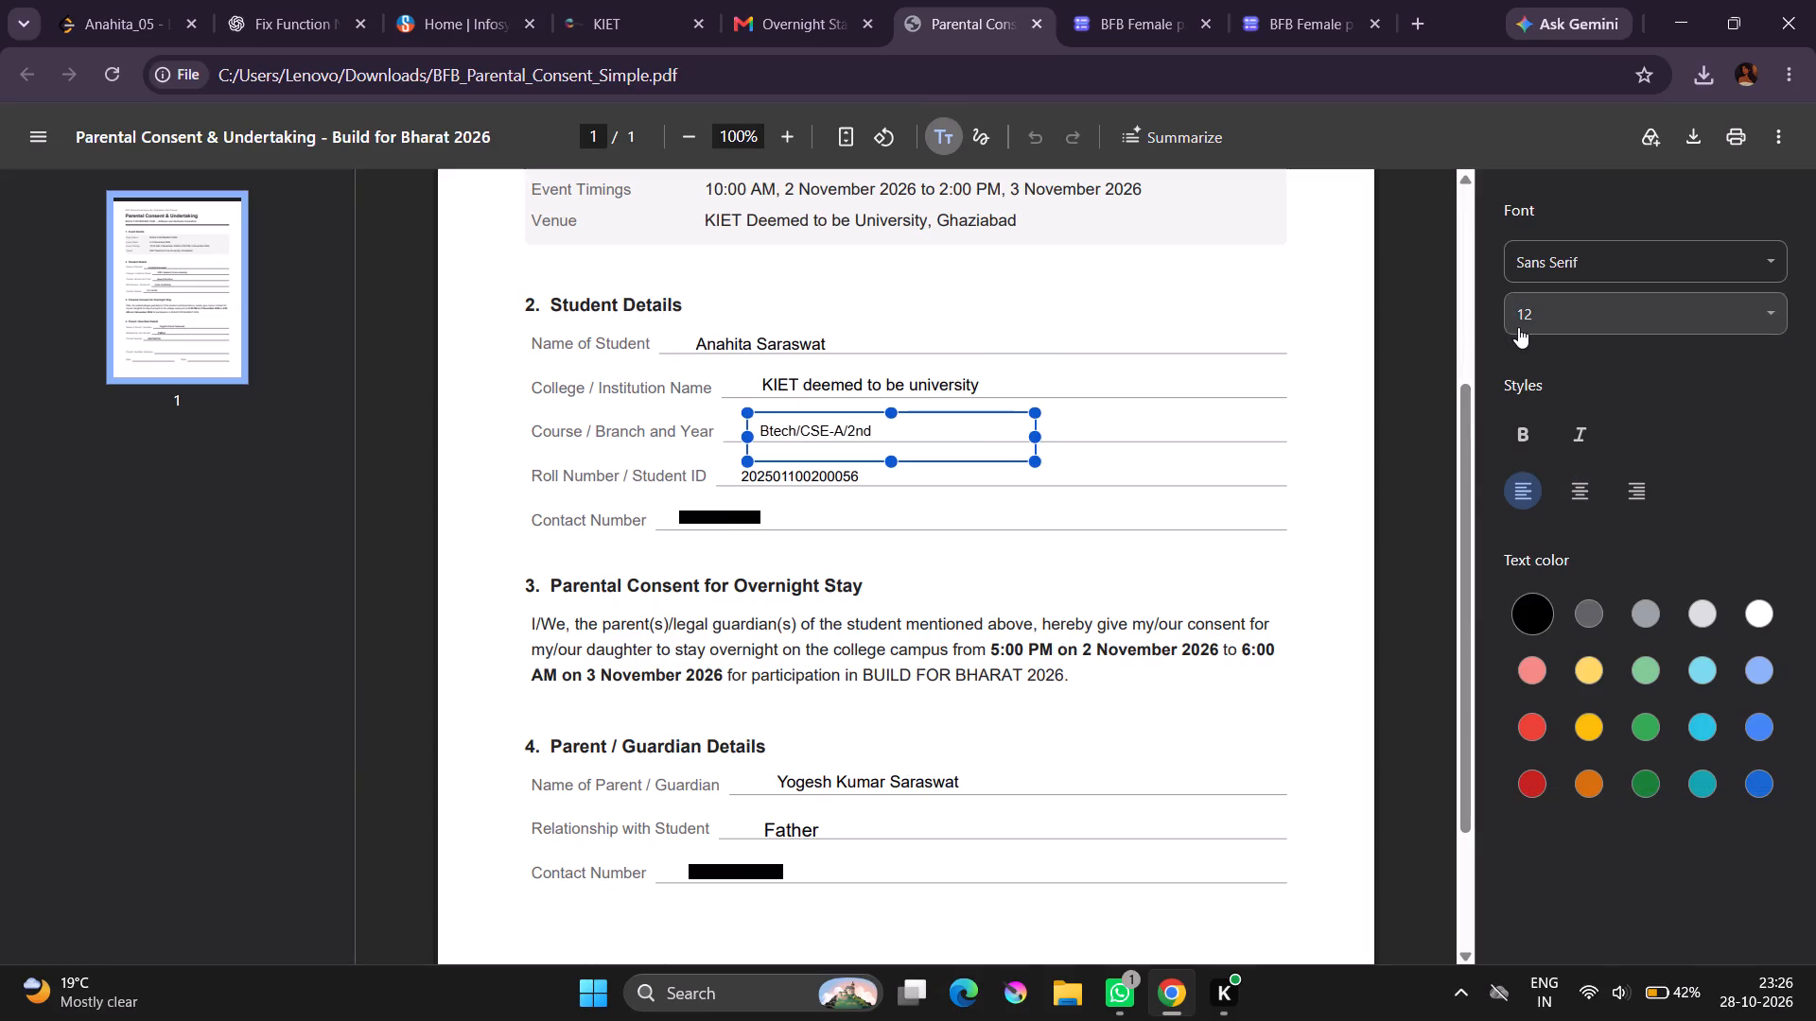
{"action": "left_click", "coordinate": [1518, 327]}
{"action": "left_click", "coordinate": [1553, 468]}
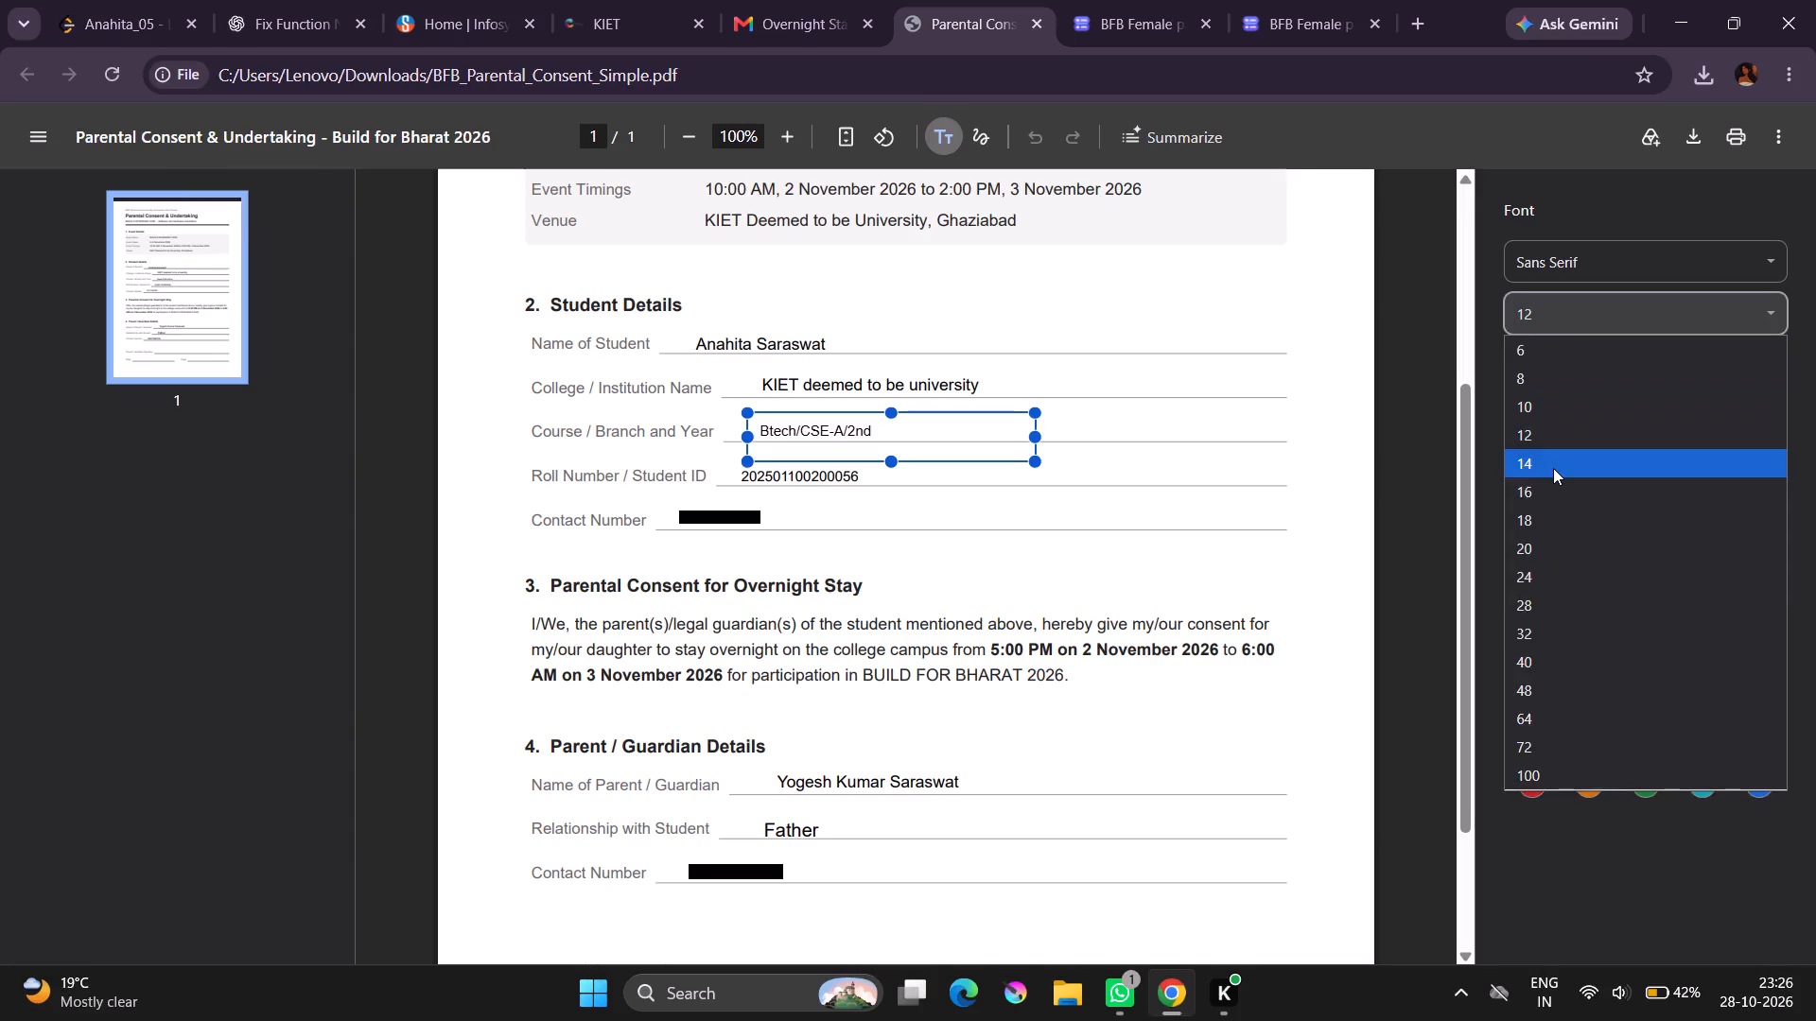
{"action": "left_click", "coordinate": [790, 466]}
{"action": "left_click", "coordinate": [791, 484]}
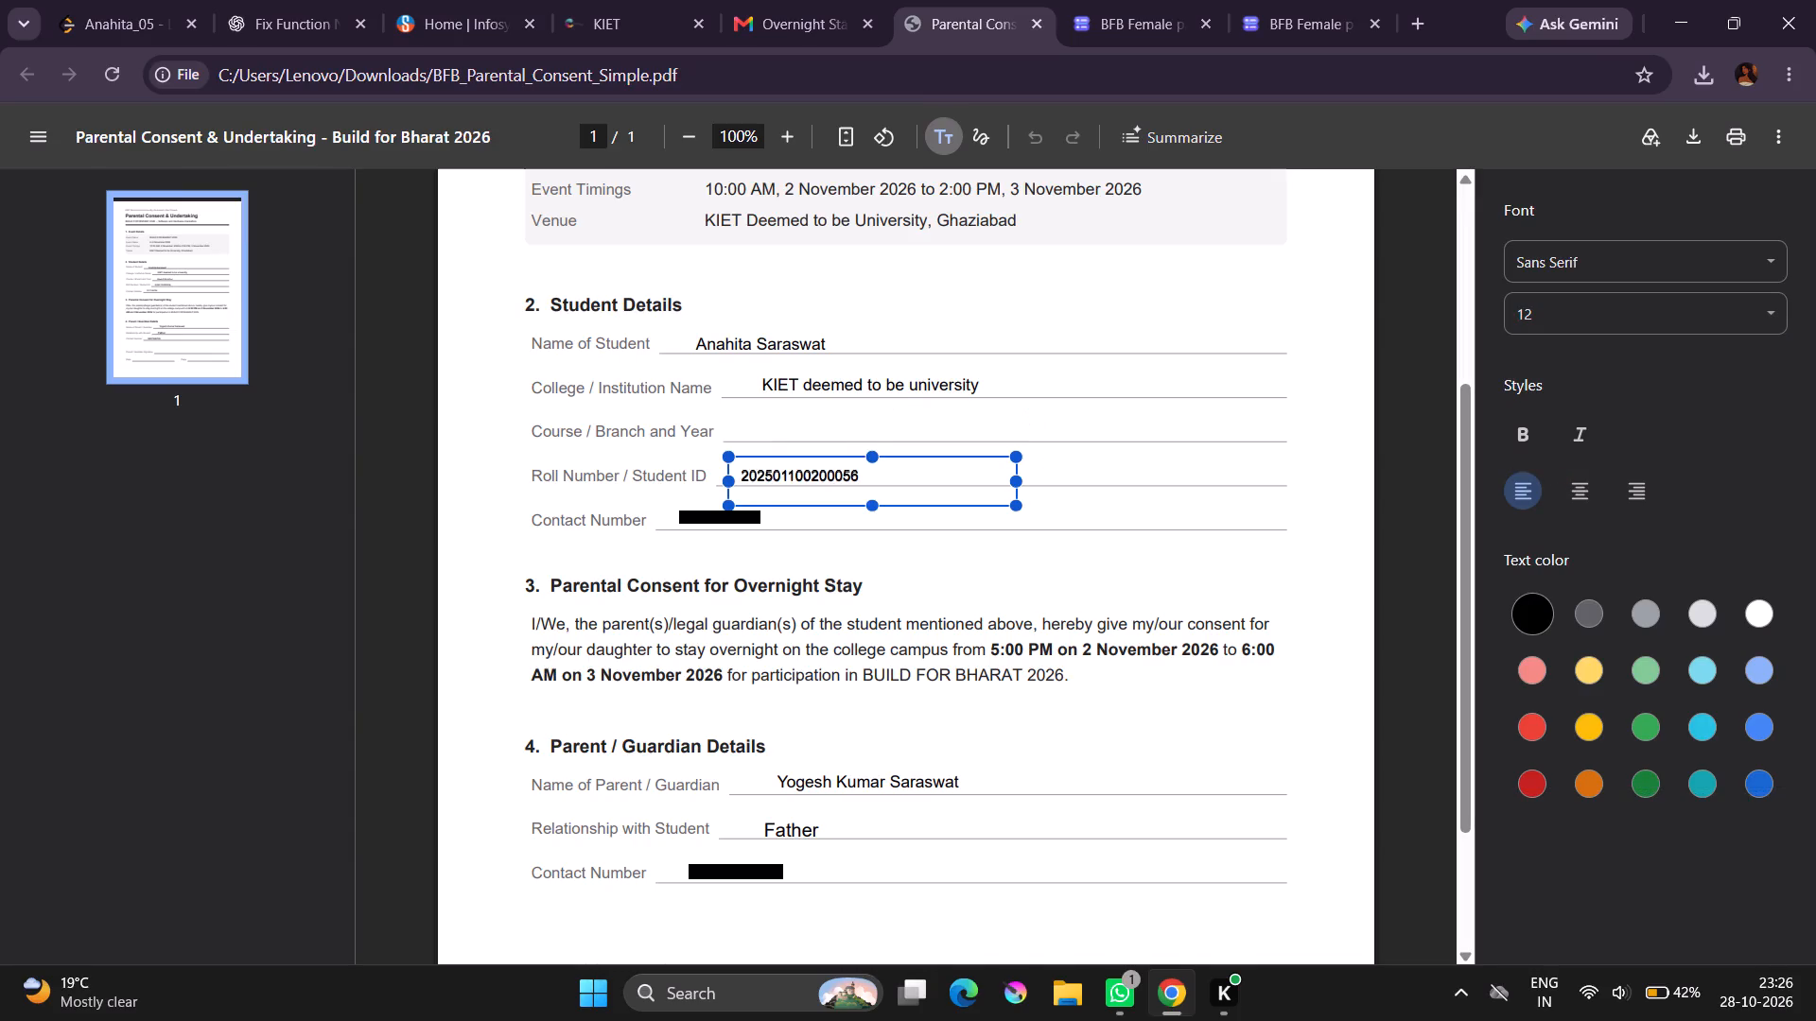
{"action": "left_click", "coordinate": [1559, 335]}
{"action": "left_click", "coordinate": [1547, 313]}
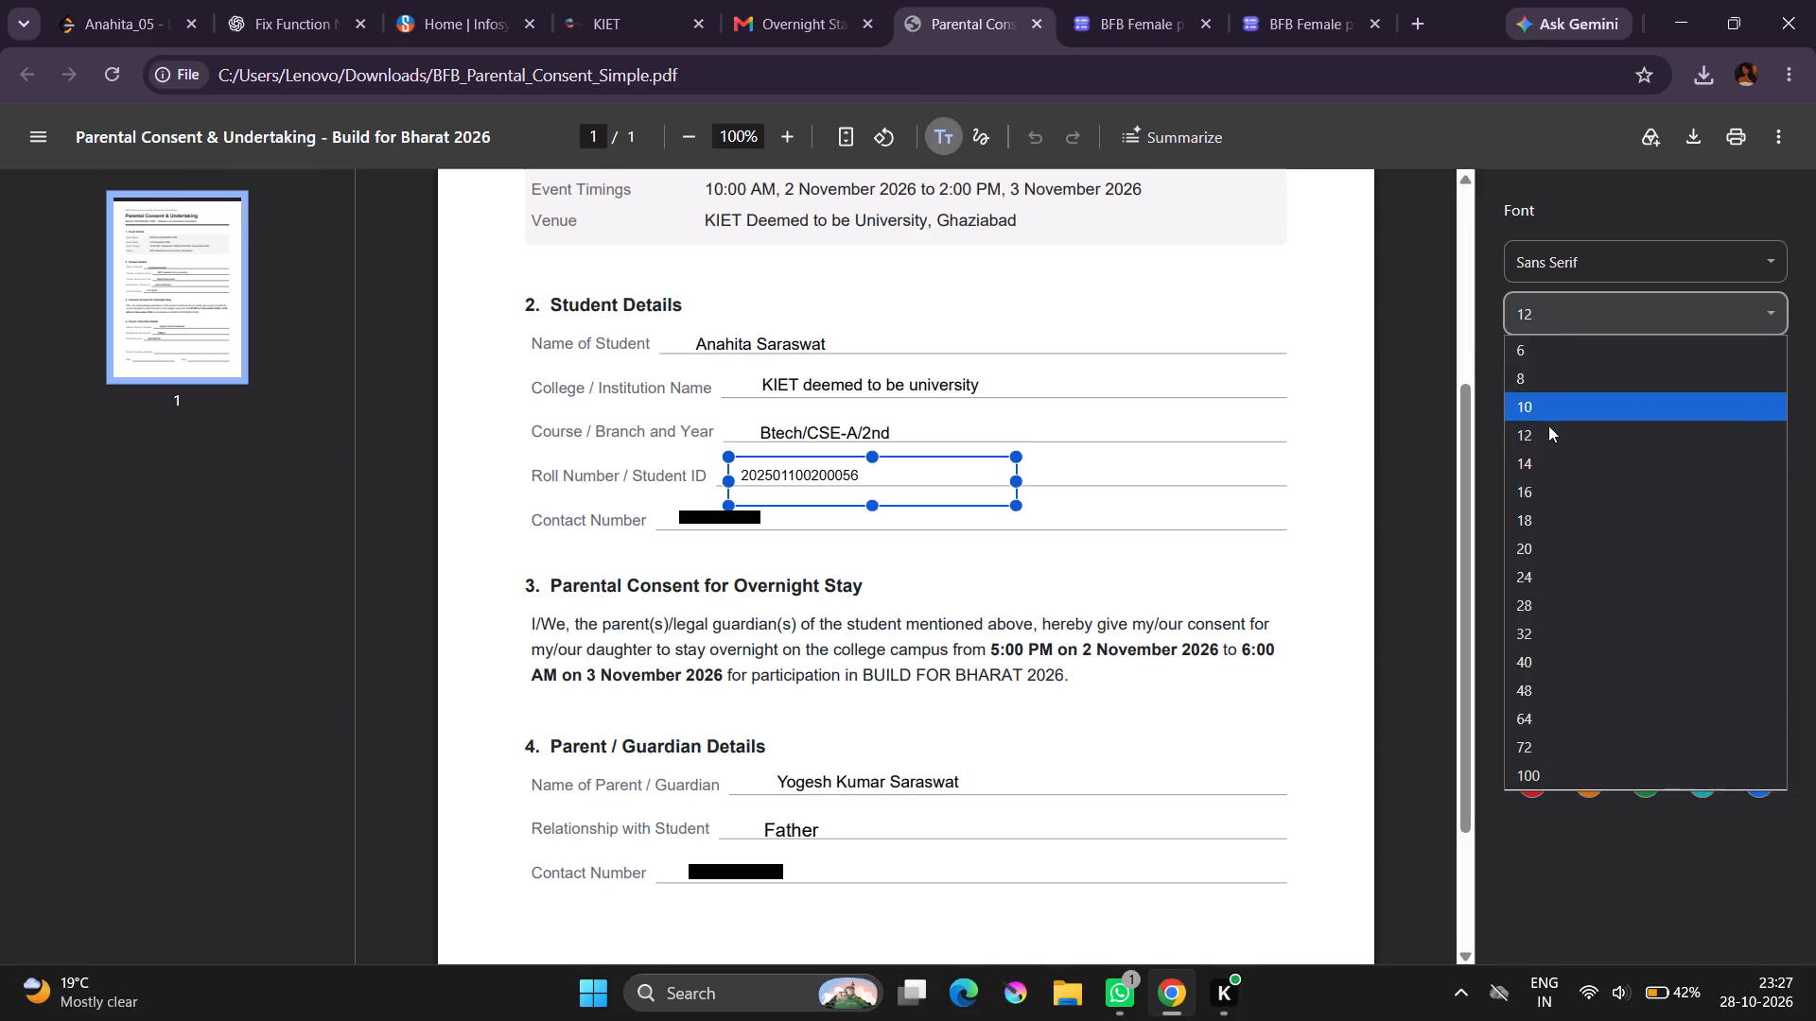
{"action": "left_click", "coordinate": [1557, 459]}
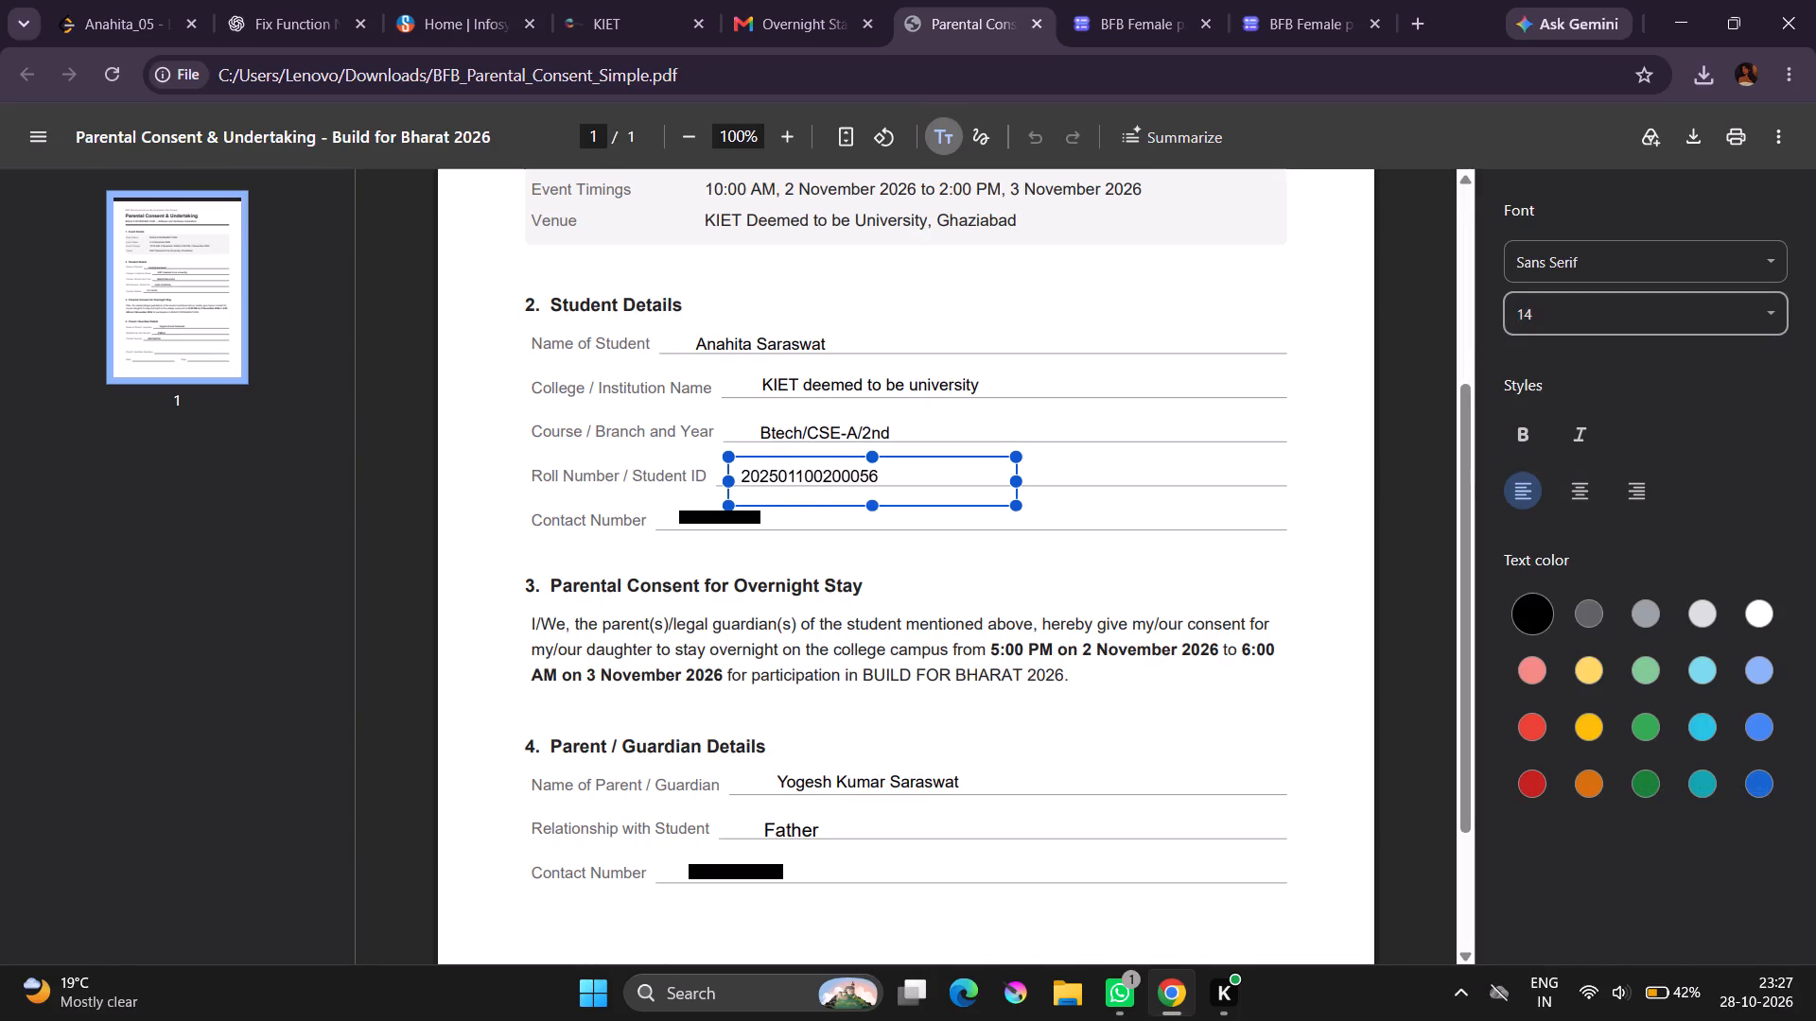
Set the student's contact number text in section 2 to font size 14.
{"action": "left_click", "coordinate": [716, 518]}
{"action": "left_click", "coordinate": [1590, 325]}
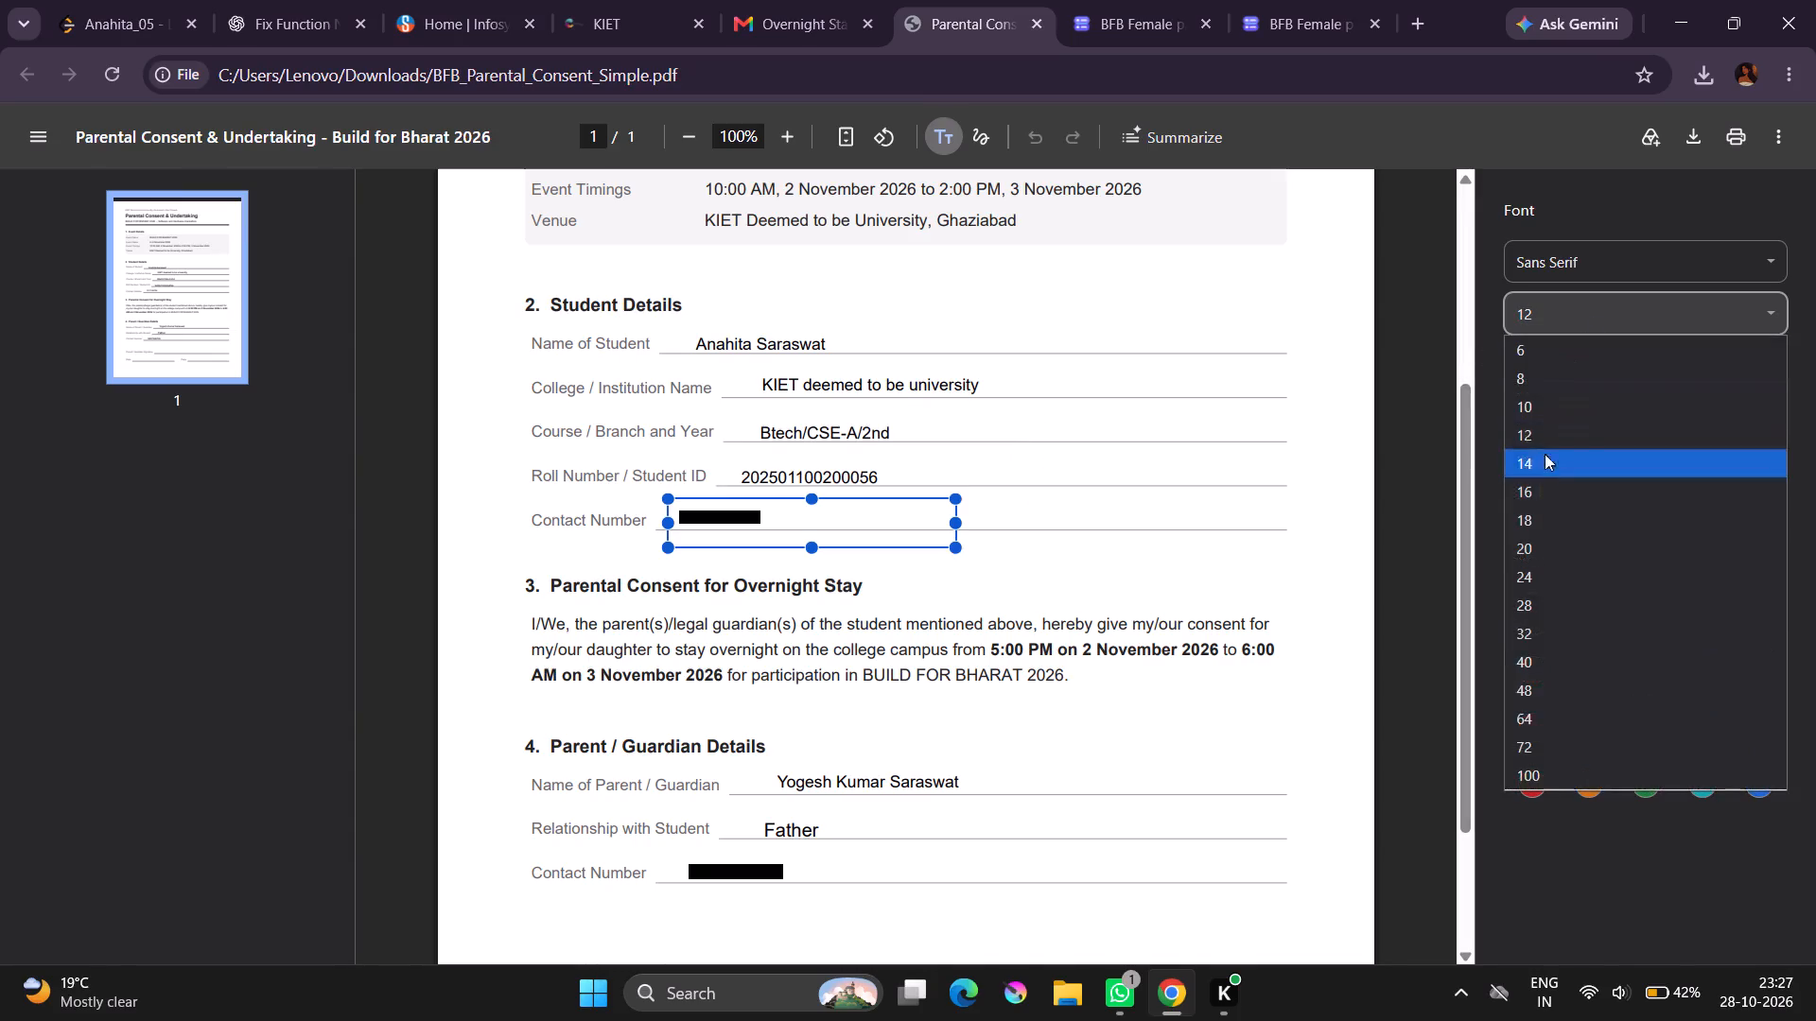
{"action": "left_click", "coordinate": [1548, 463]}
{"action": "left_click", "coordinate": [1235, 576]}
Add the parent's full name in capital letters as text on the Parent / Guardian Signature line.
{"action": "scroll", "coordinate": [1235, 576], "scroll_direction": "down", "scroll_amount": 2}
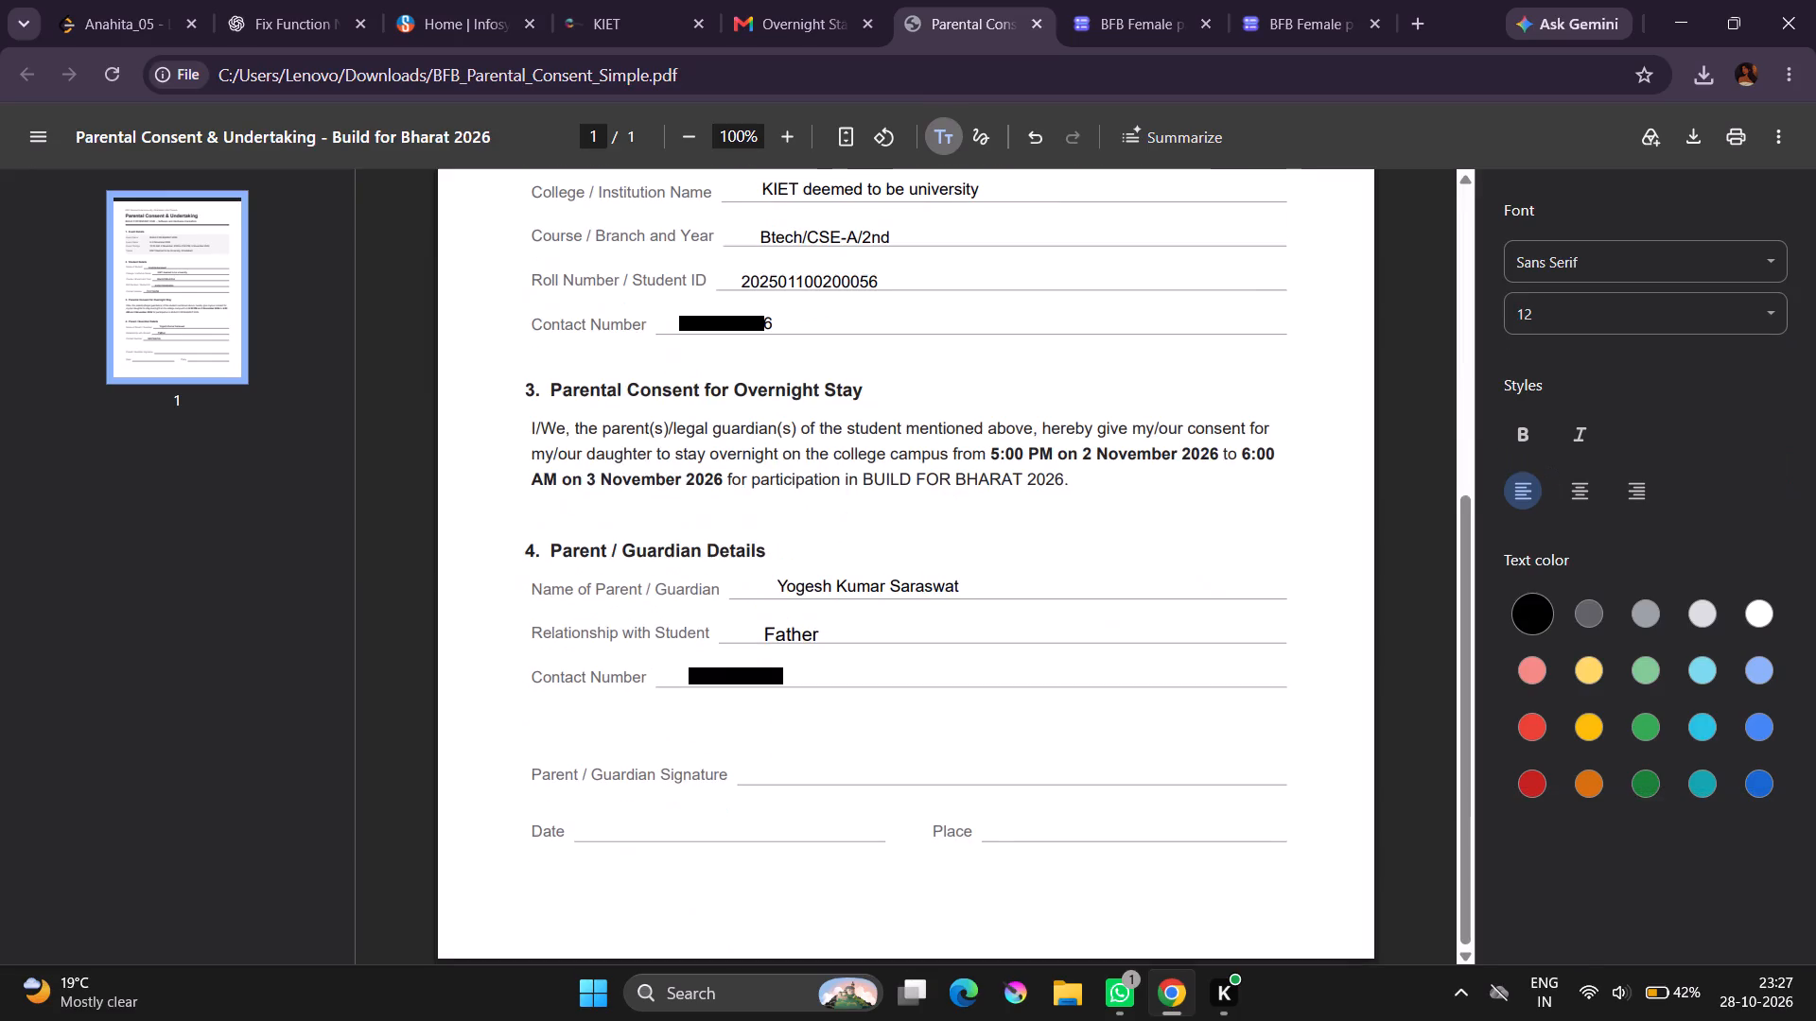
{"action": "scroll", "coordinate": [1235, 576], "scroll_direction": "down", "scroll_amount": 1}
{"action": "left_click", "coordinate": [780, 771]}
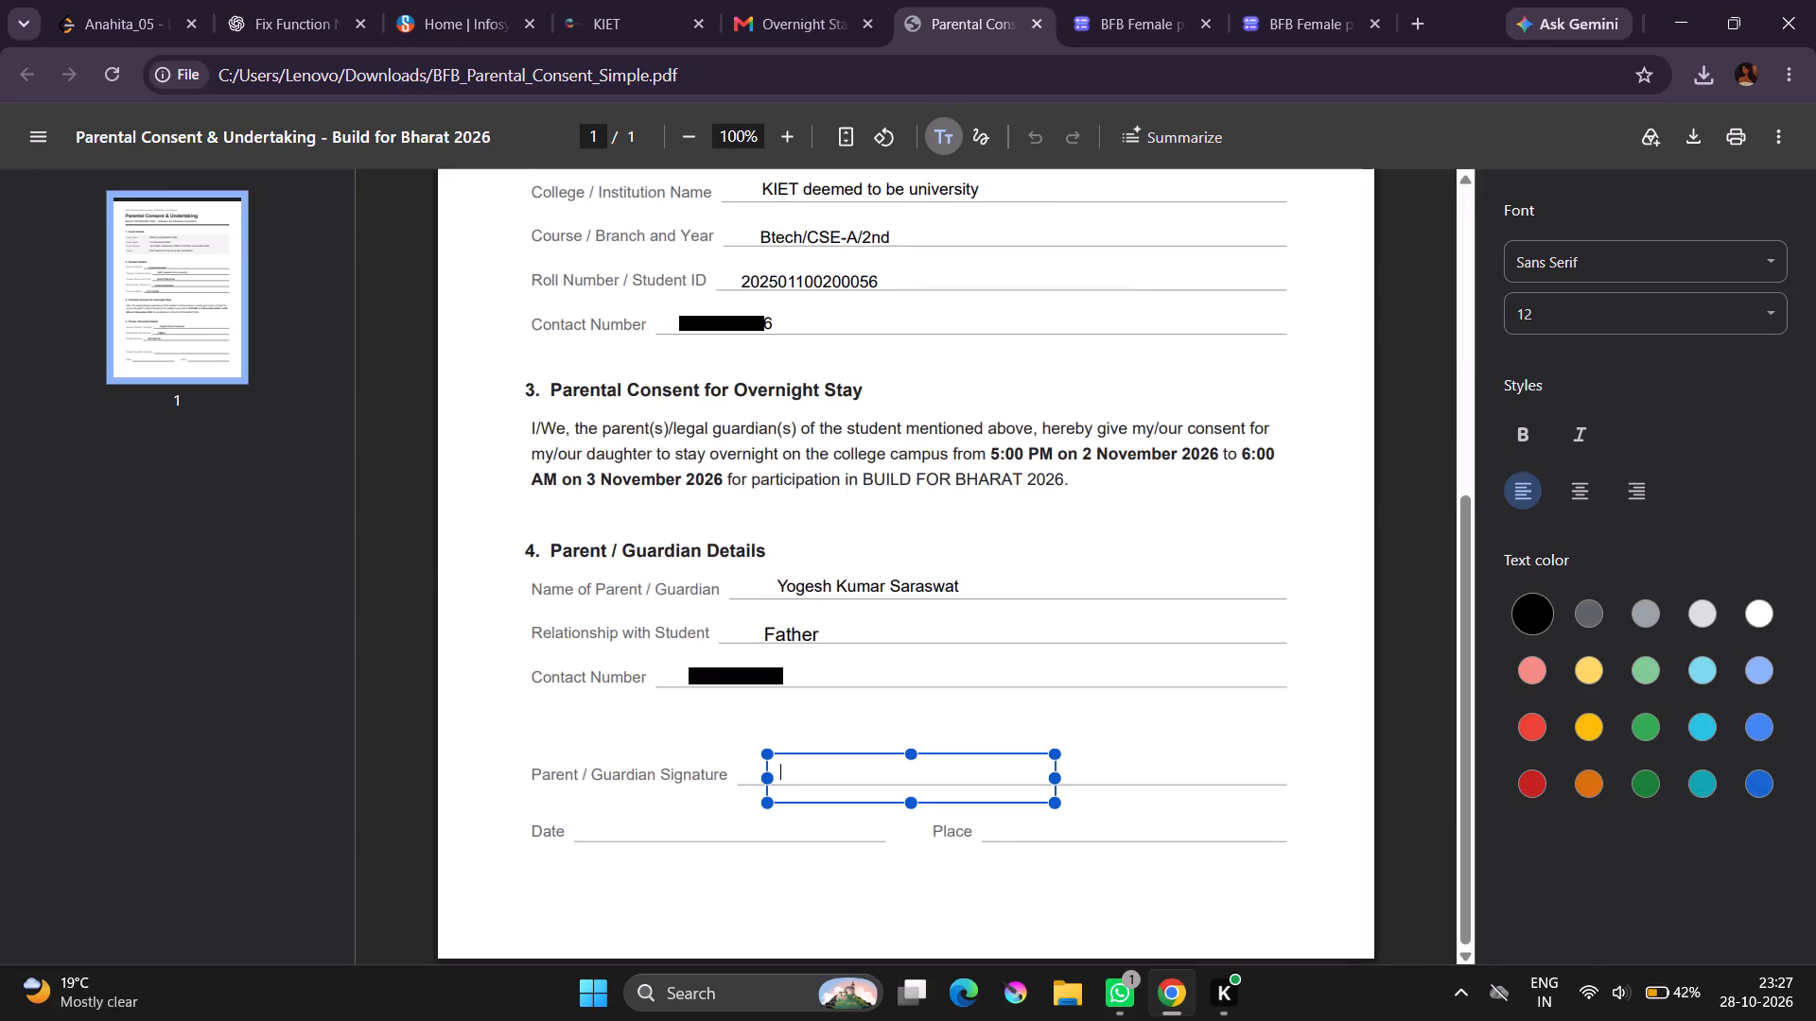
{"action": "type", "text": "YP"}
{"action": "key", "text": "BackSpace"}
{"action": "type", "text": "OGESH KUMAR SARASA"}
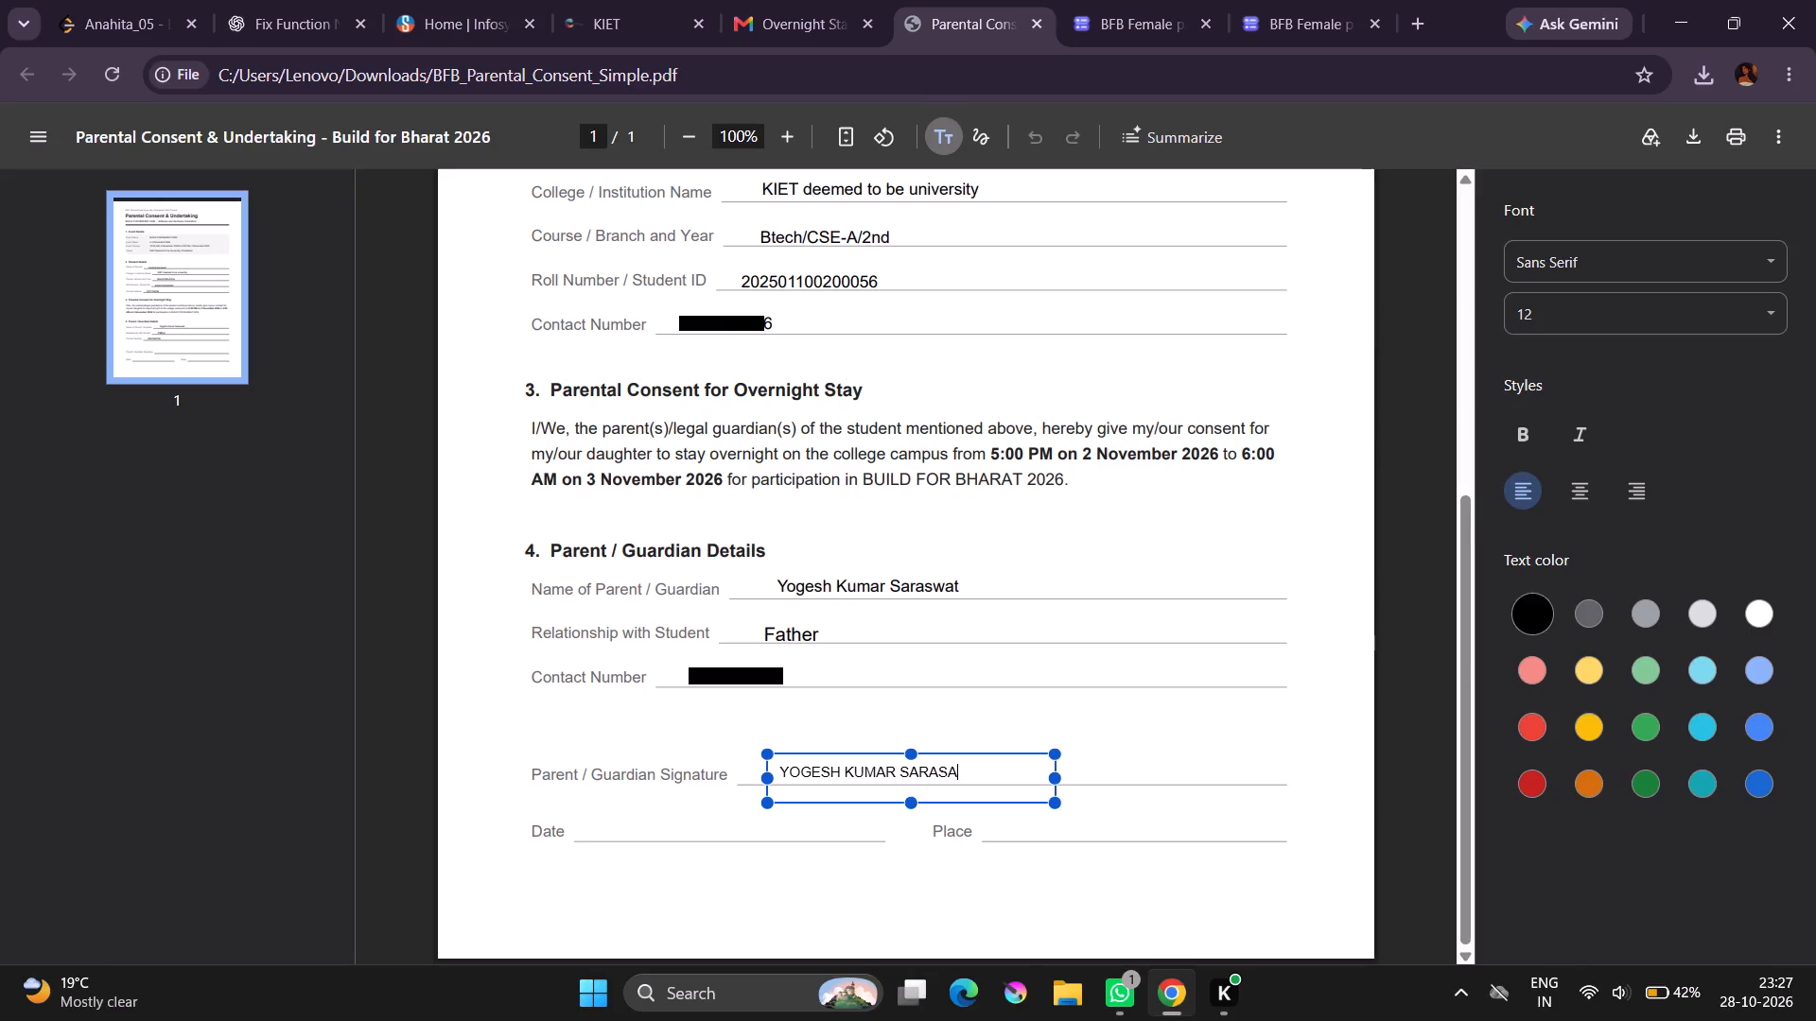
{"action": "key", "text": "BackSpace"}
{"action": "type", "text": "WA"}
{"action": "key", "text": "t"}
{"action": "left_click", "coordinate": [629, 843]}
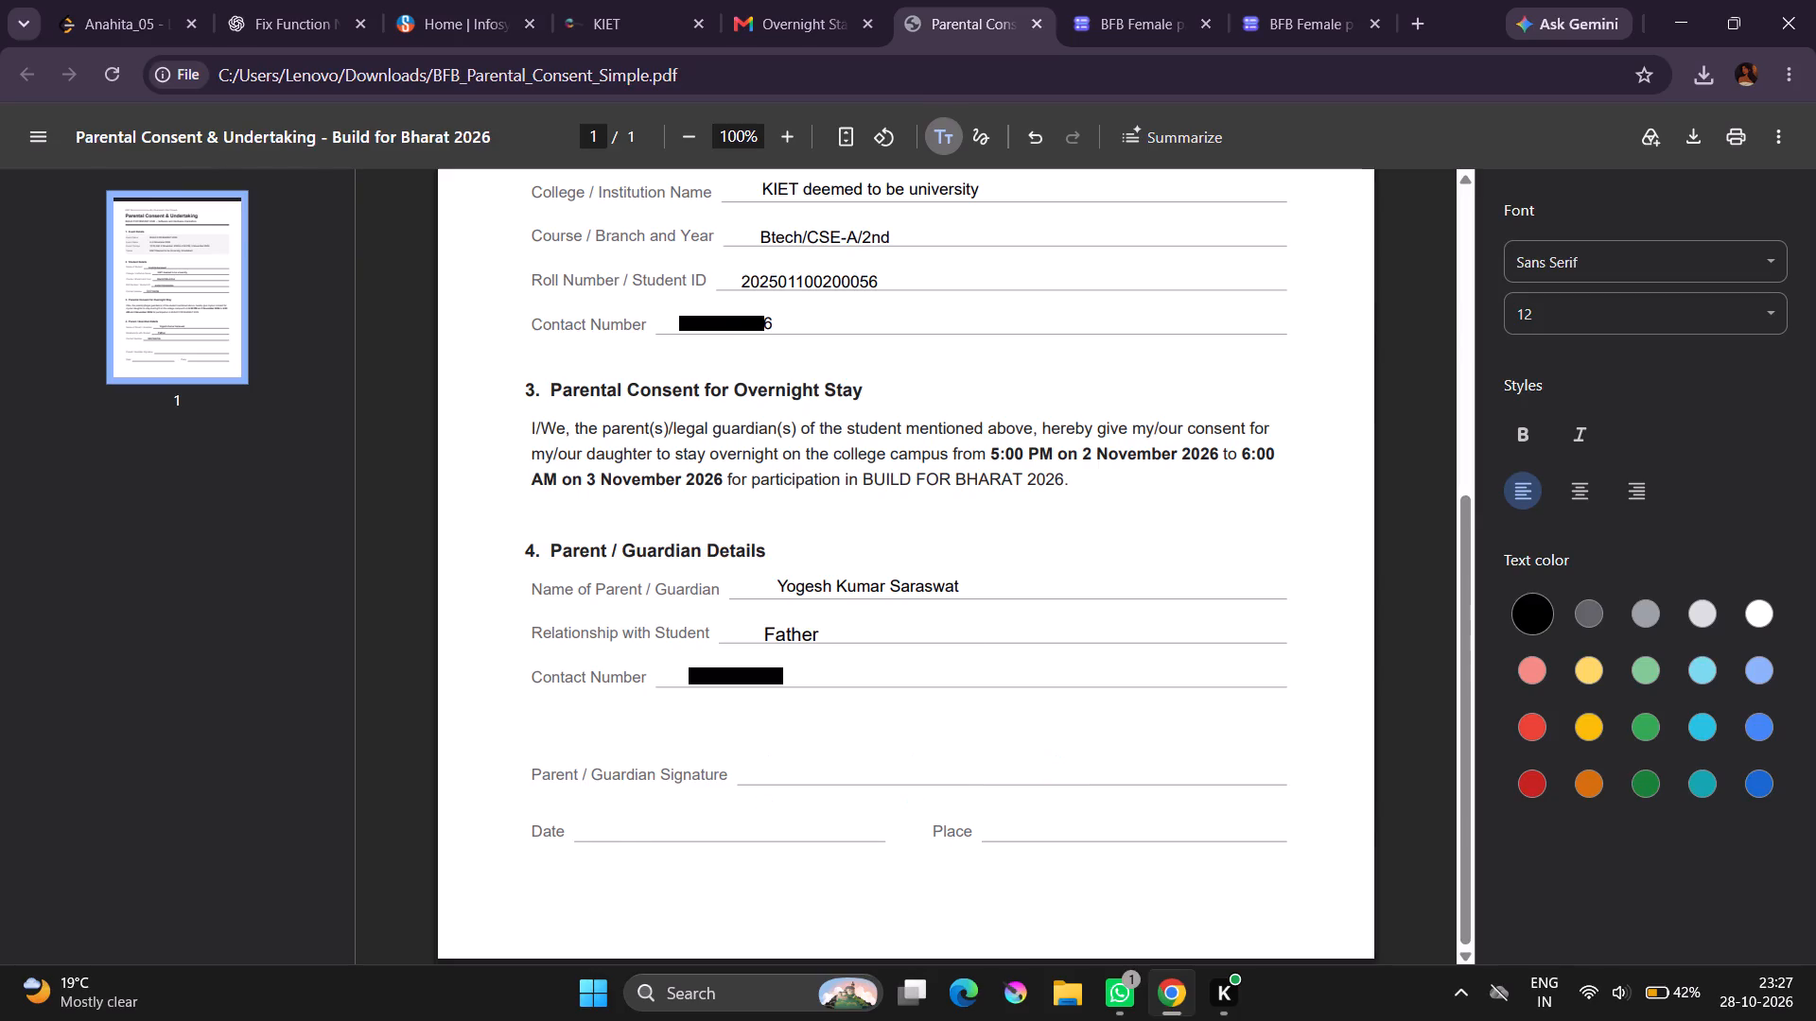
Add the date "28-10-2026" as text on the Date line below the parent signature.
{"action": "left_click", "coordinate": [629, 834]}
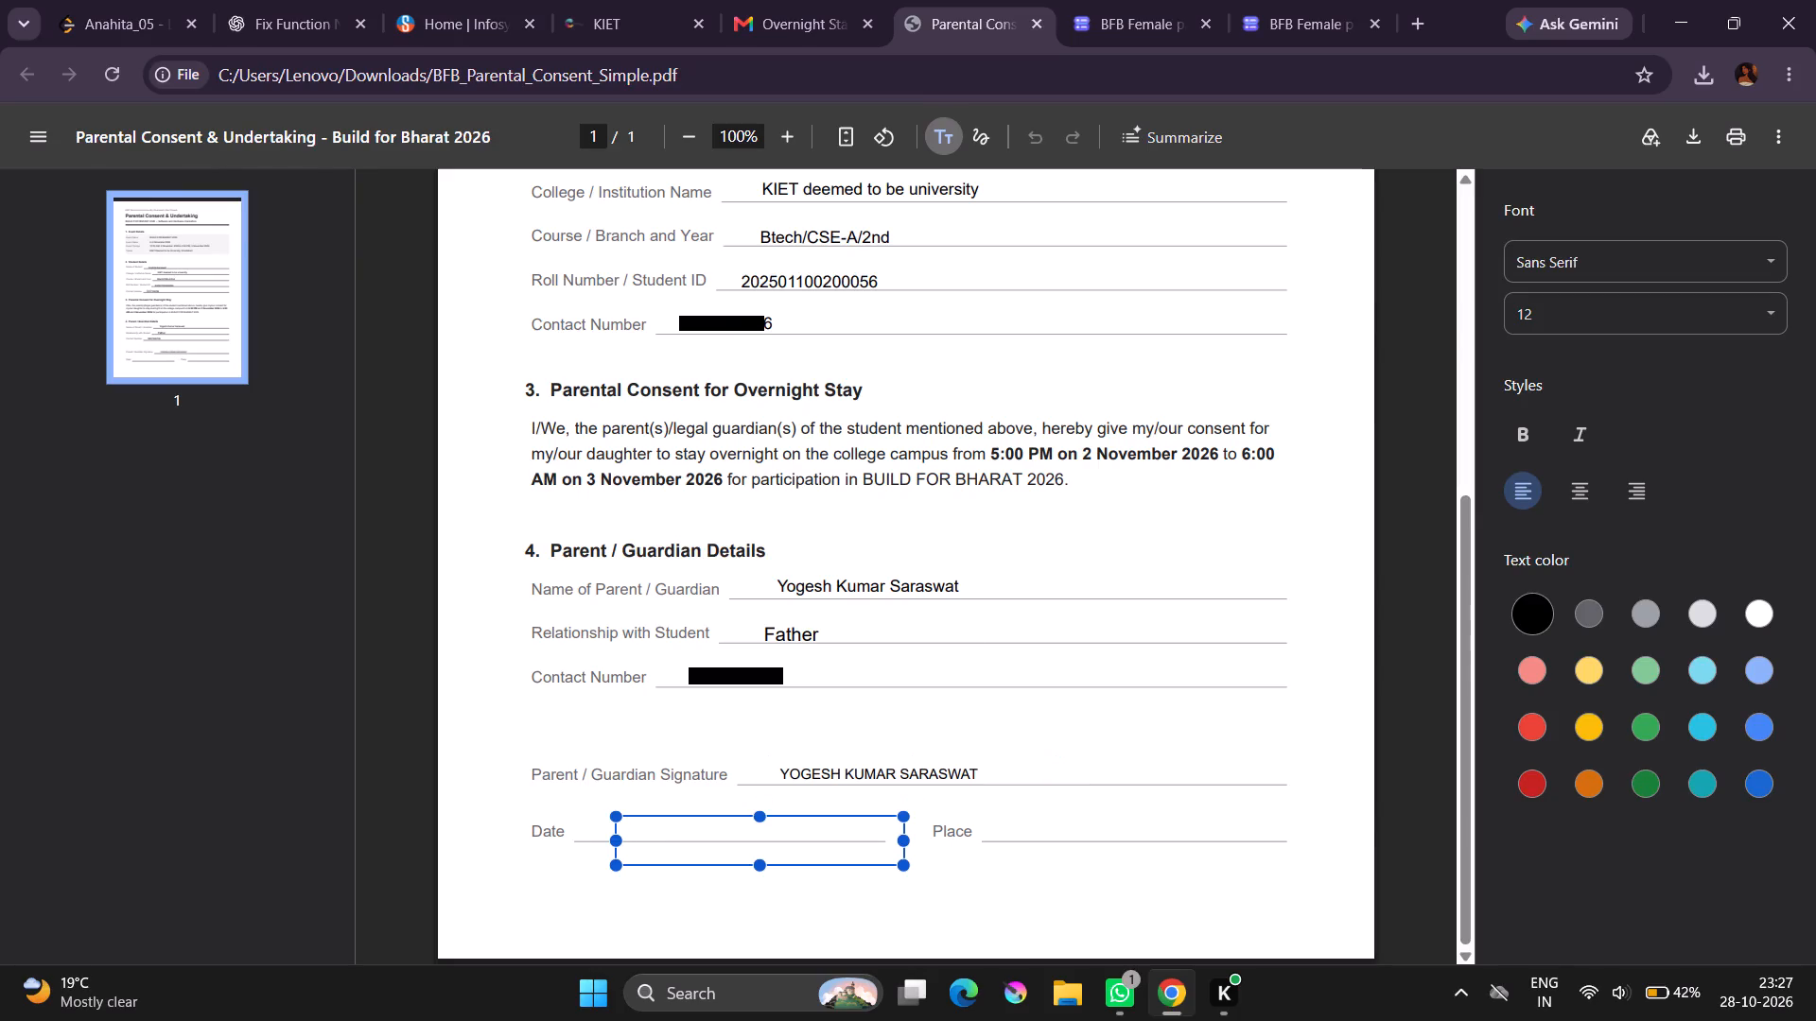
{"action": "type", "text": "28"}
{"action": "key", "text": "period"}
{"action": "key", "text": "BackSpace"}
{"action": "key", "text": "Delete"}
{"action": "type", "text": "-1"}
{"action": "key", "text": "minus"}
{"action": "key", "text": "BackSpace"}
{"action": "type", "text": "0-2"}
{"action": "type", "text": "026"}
{"action": "left_click", "coordinate": [642, 891]}
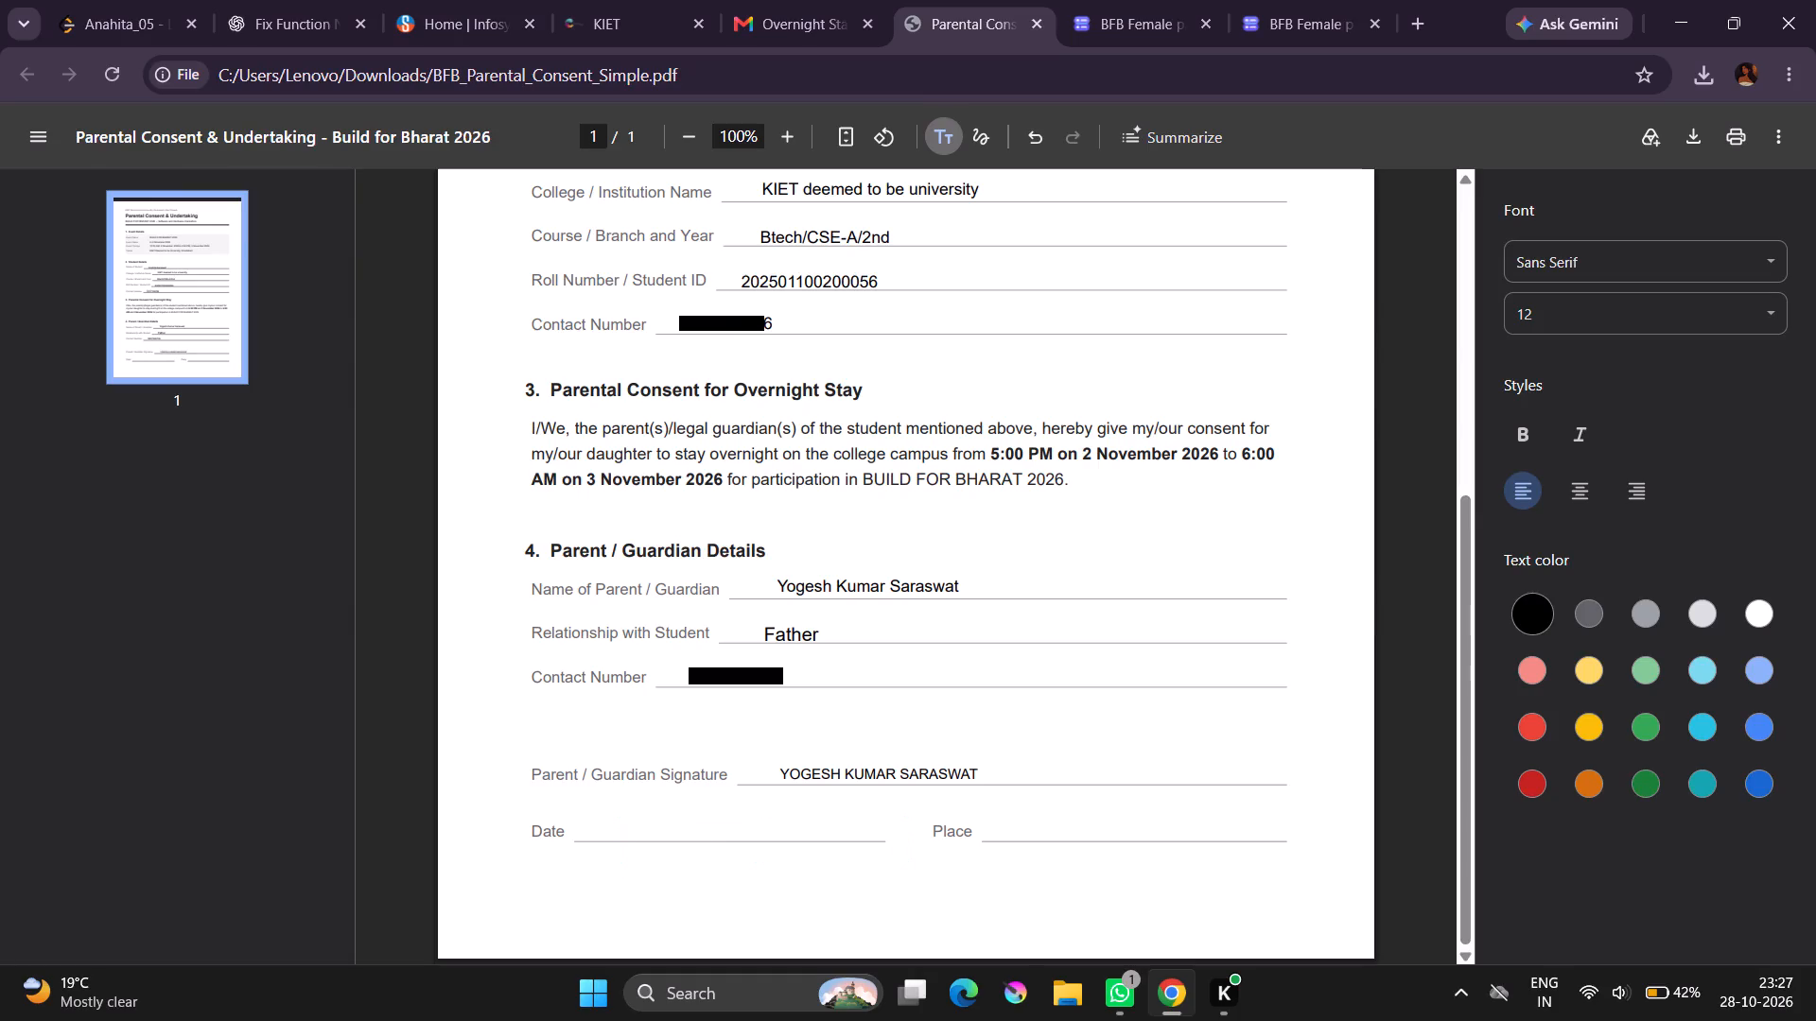
Set the "28-10-2026" text to font size 14 and nudge it up so it sits on the Date line.
{"action": "left_click", "coordinate": [650, 835]}
{"action": "left_click", "coordinate": [1628, 320]}
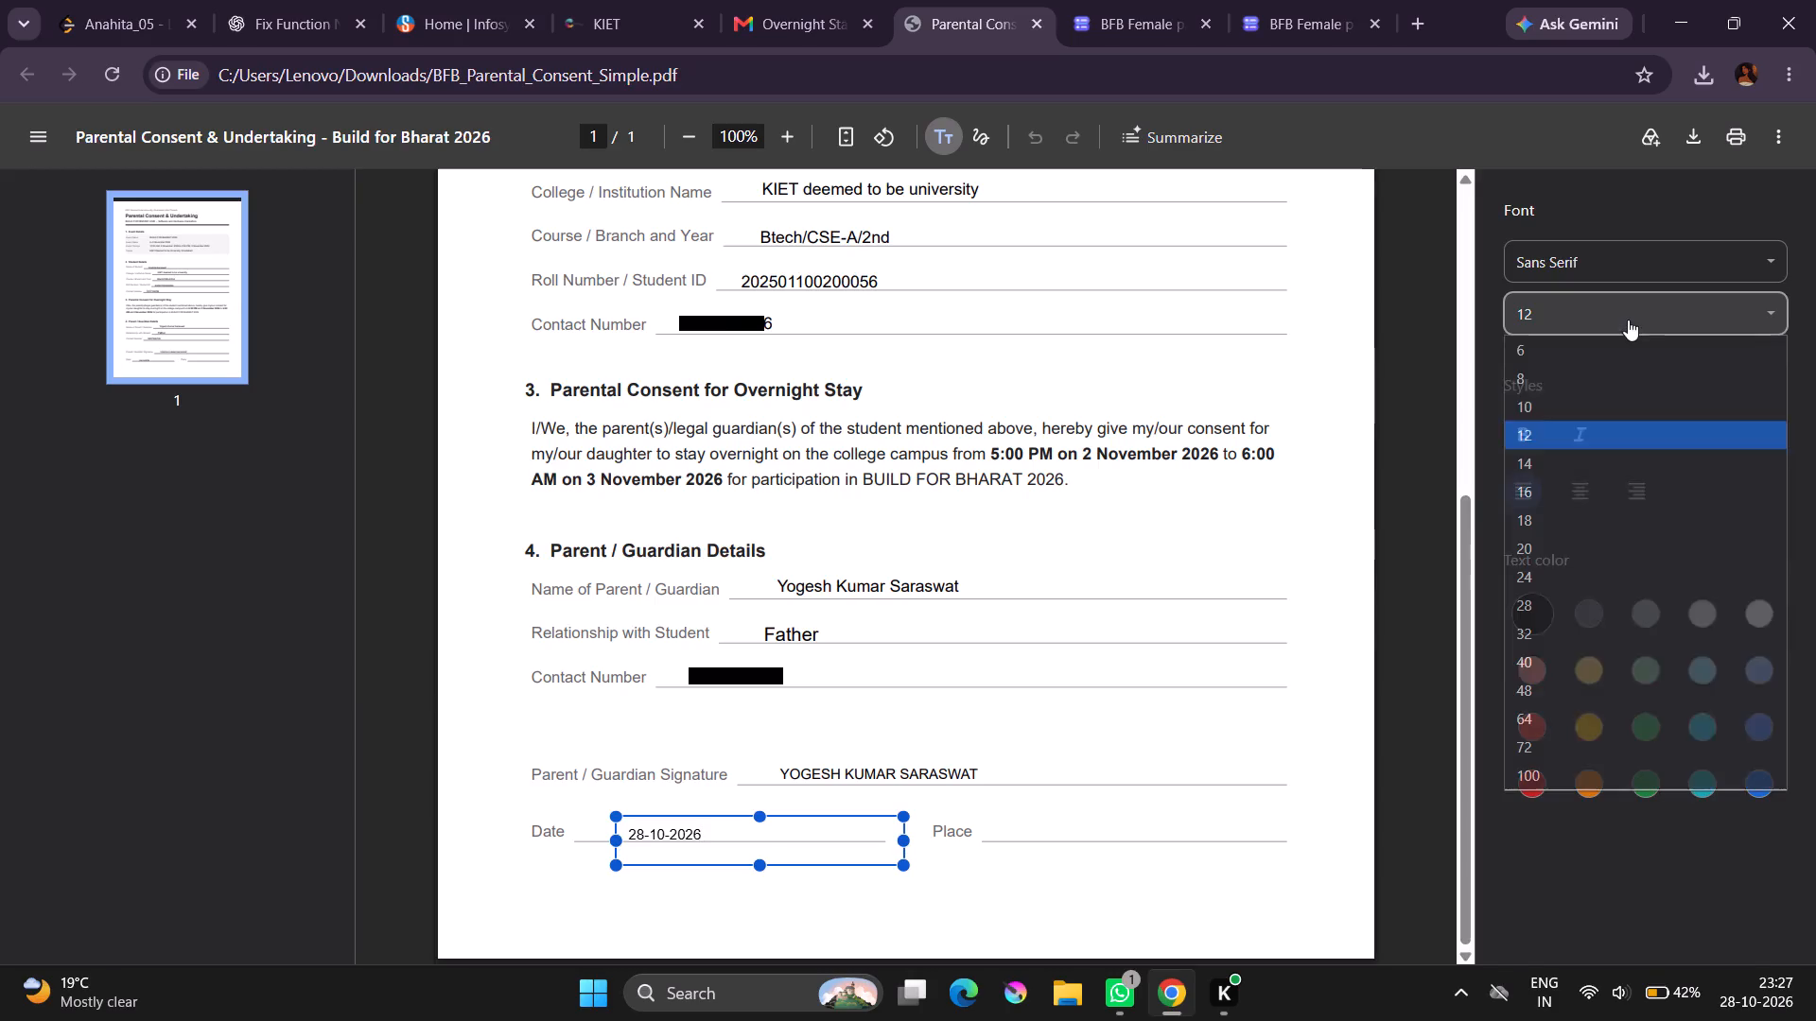
{"action": "left_click", "coordinate": [1542, 460]}
{"action": "left_click", "coordinate": [1057, 891]}
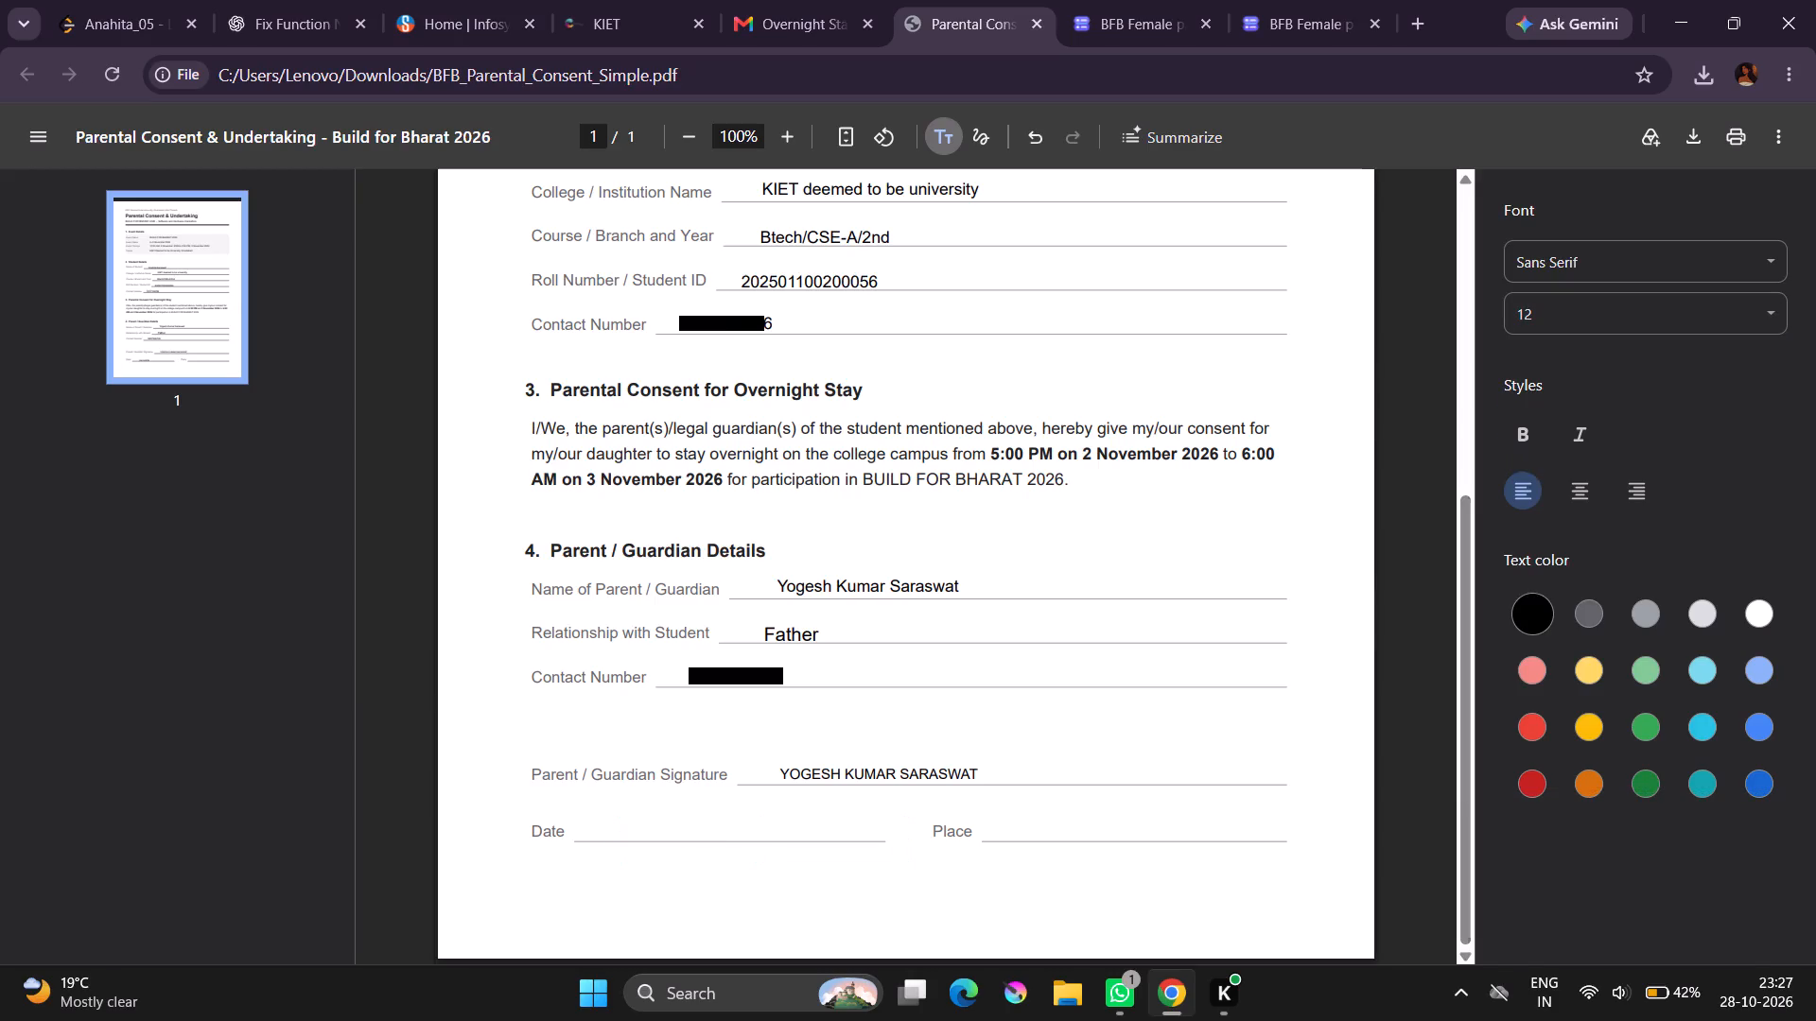
{"action": "left_click", "coordinate": [666, 842]}
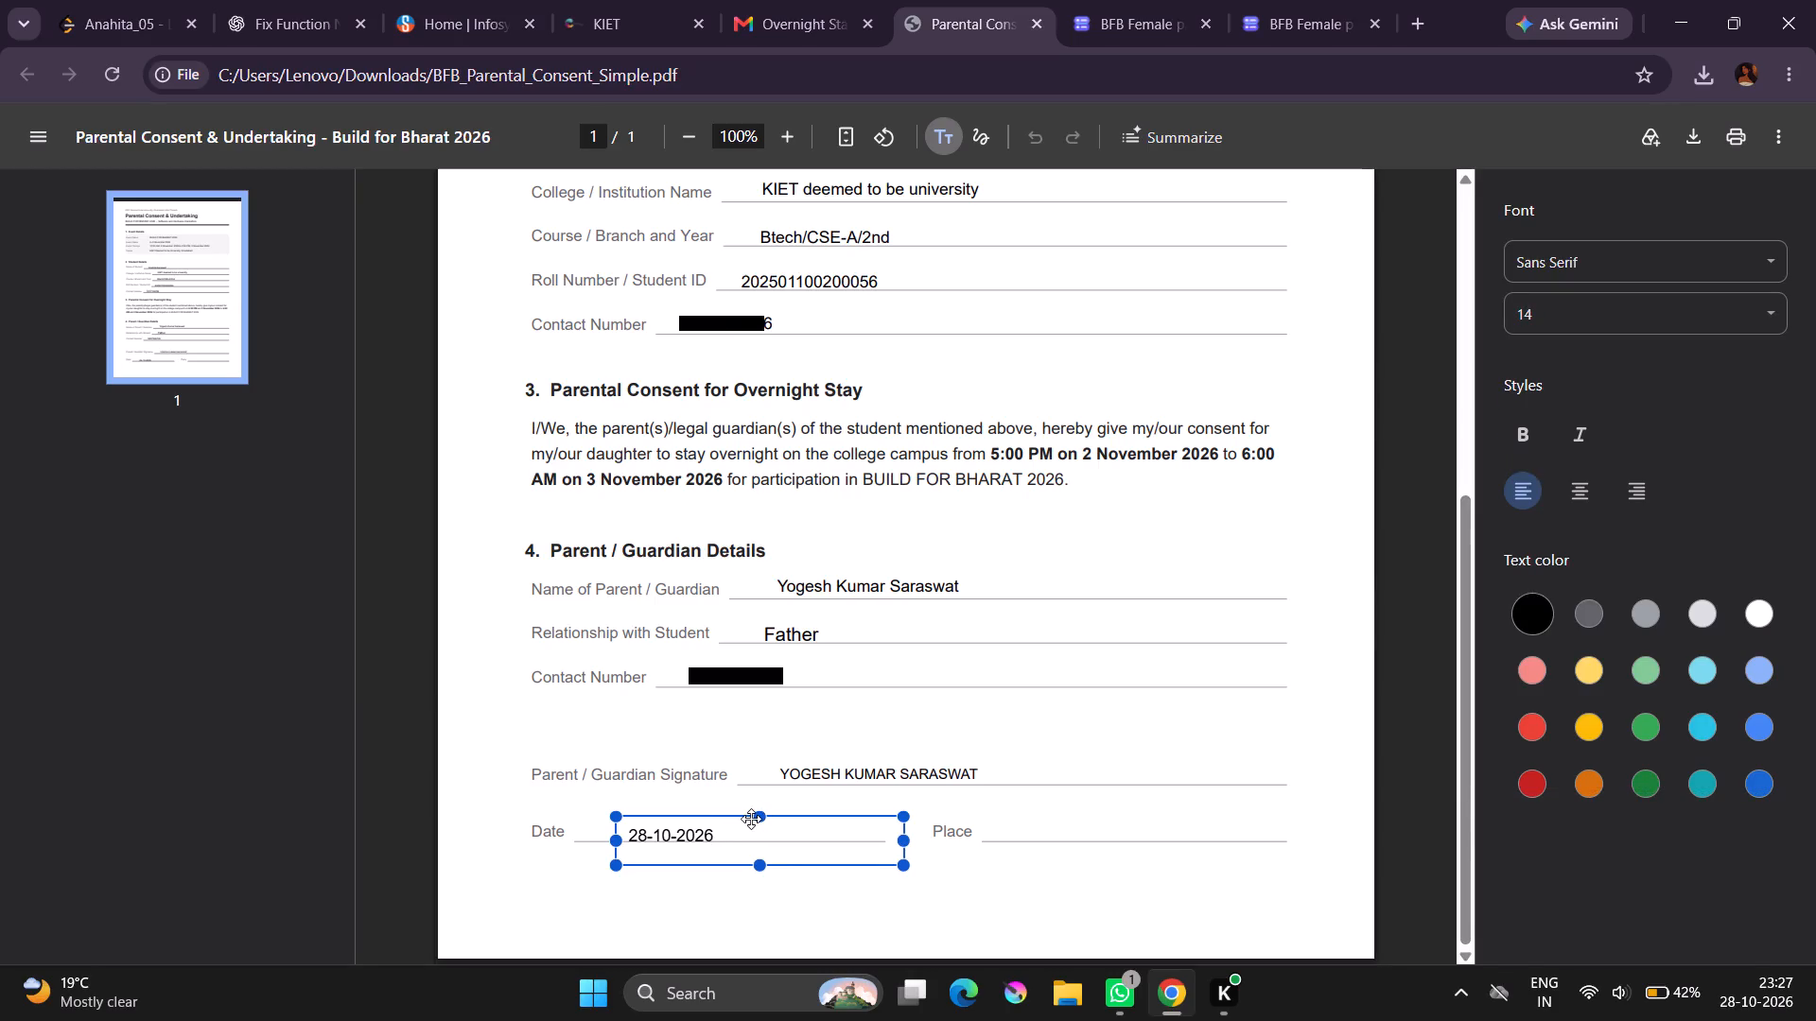
{"action": "left_click_drag", "start_coordinate": [751, 819], "coordinate": [742, 812]}
{"action": "left_click", "coordinate": [733, 900]}
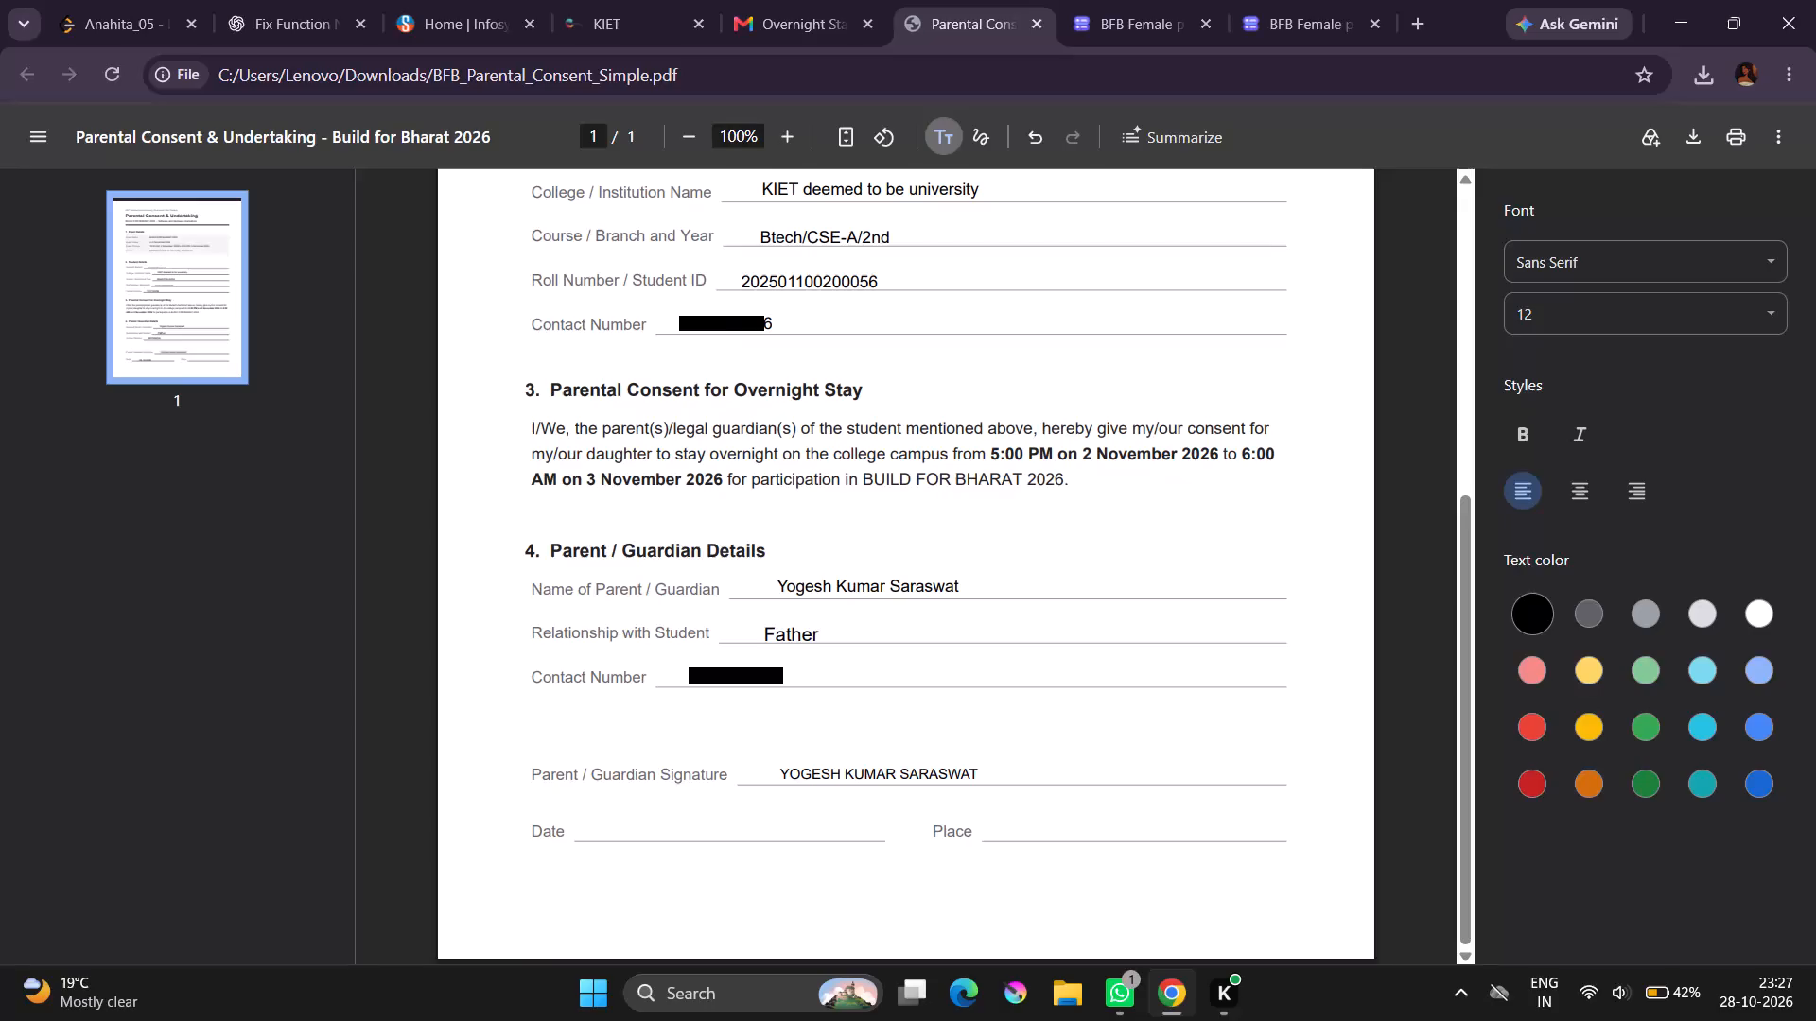
Add the text "By home" on the Place line.
{"action": "left_click", "coordinate": [1073, 824]}
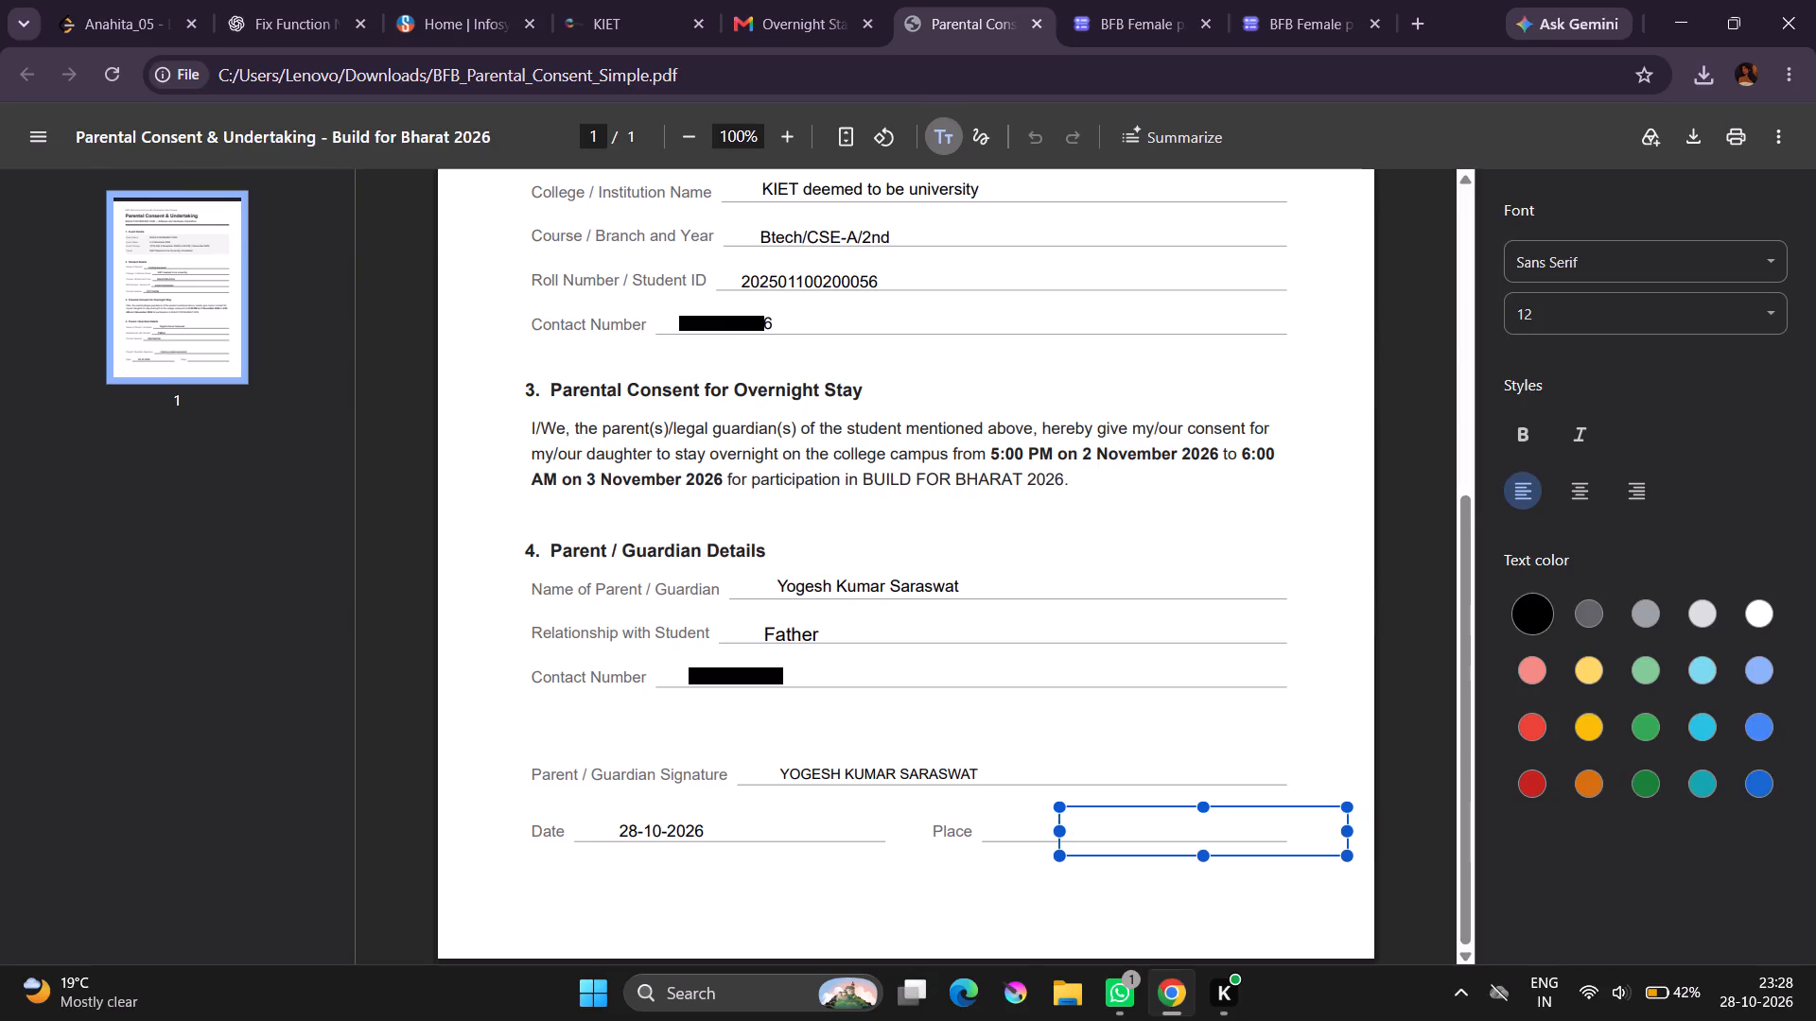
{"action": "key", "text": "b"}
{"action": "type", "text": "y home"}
{"action": "left_click", "coordinate": [853, 900]}
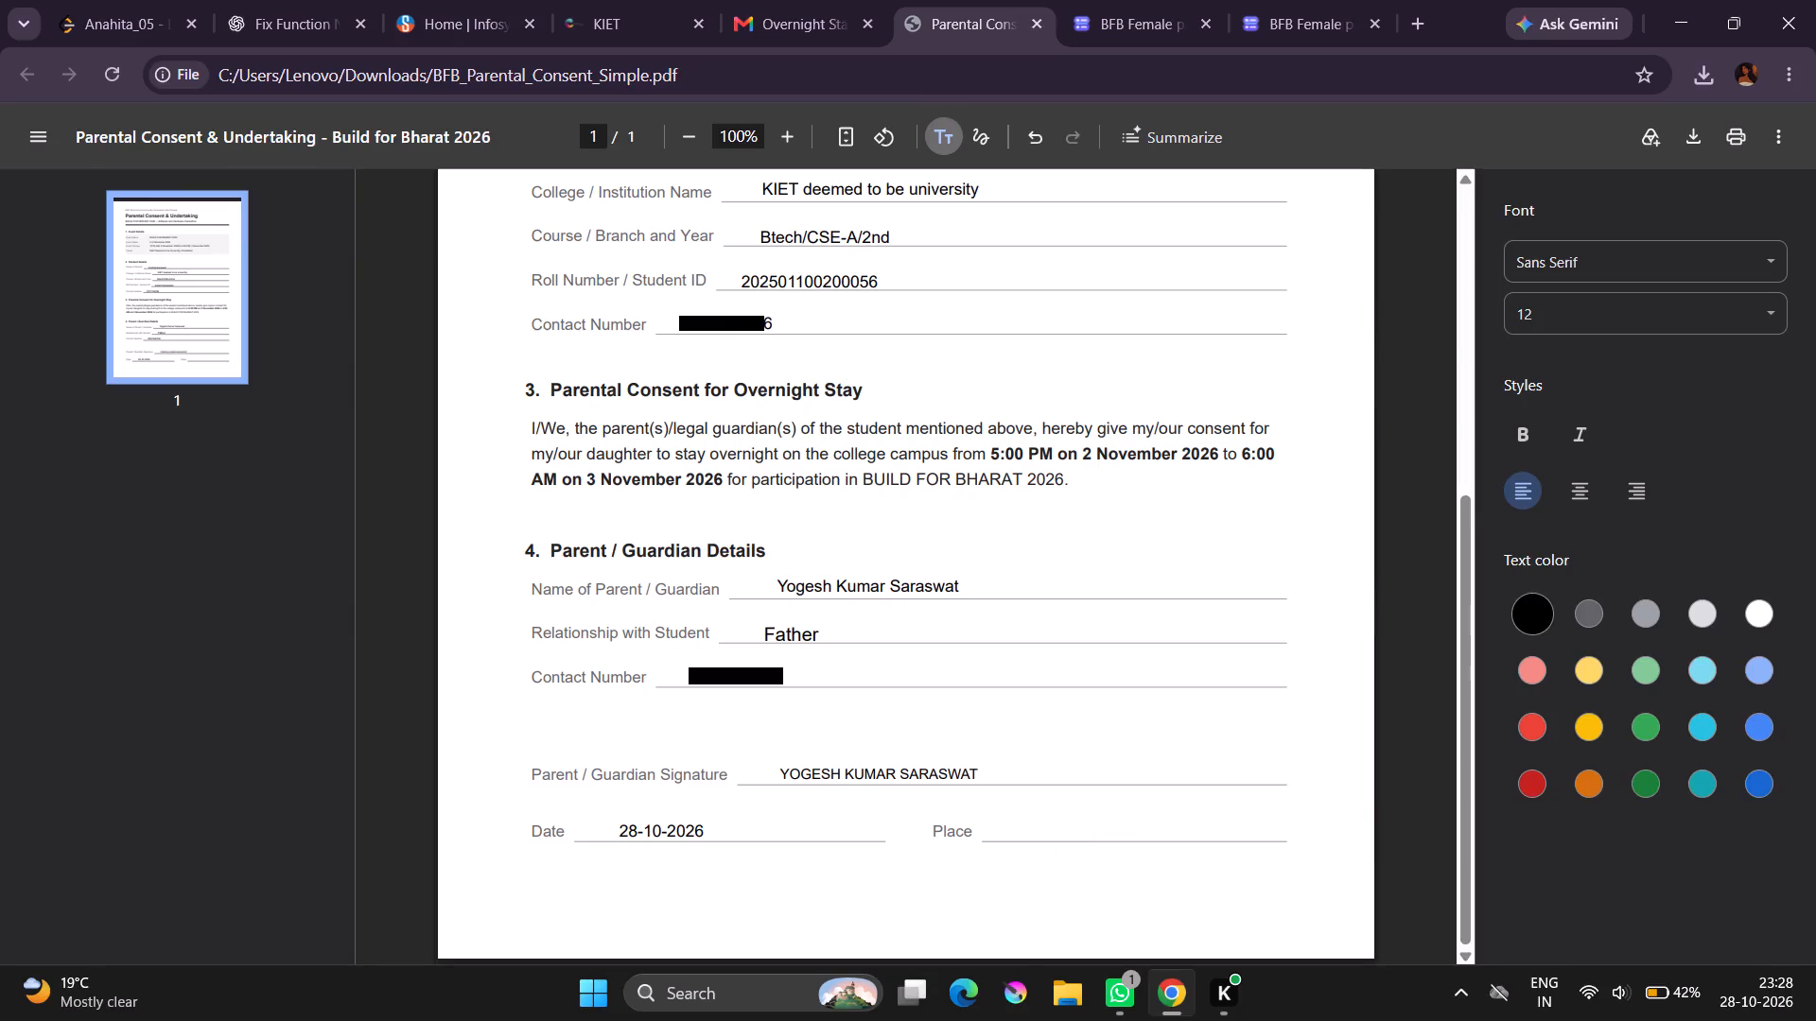
Set the "By home" text to font size 14 and shift it closer to the Place label.
{"action": "left_click", "coordinate": [1113, 824]}
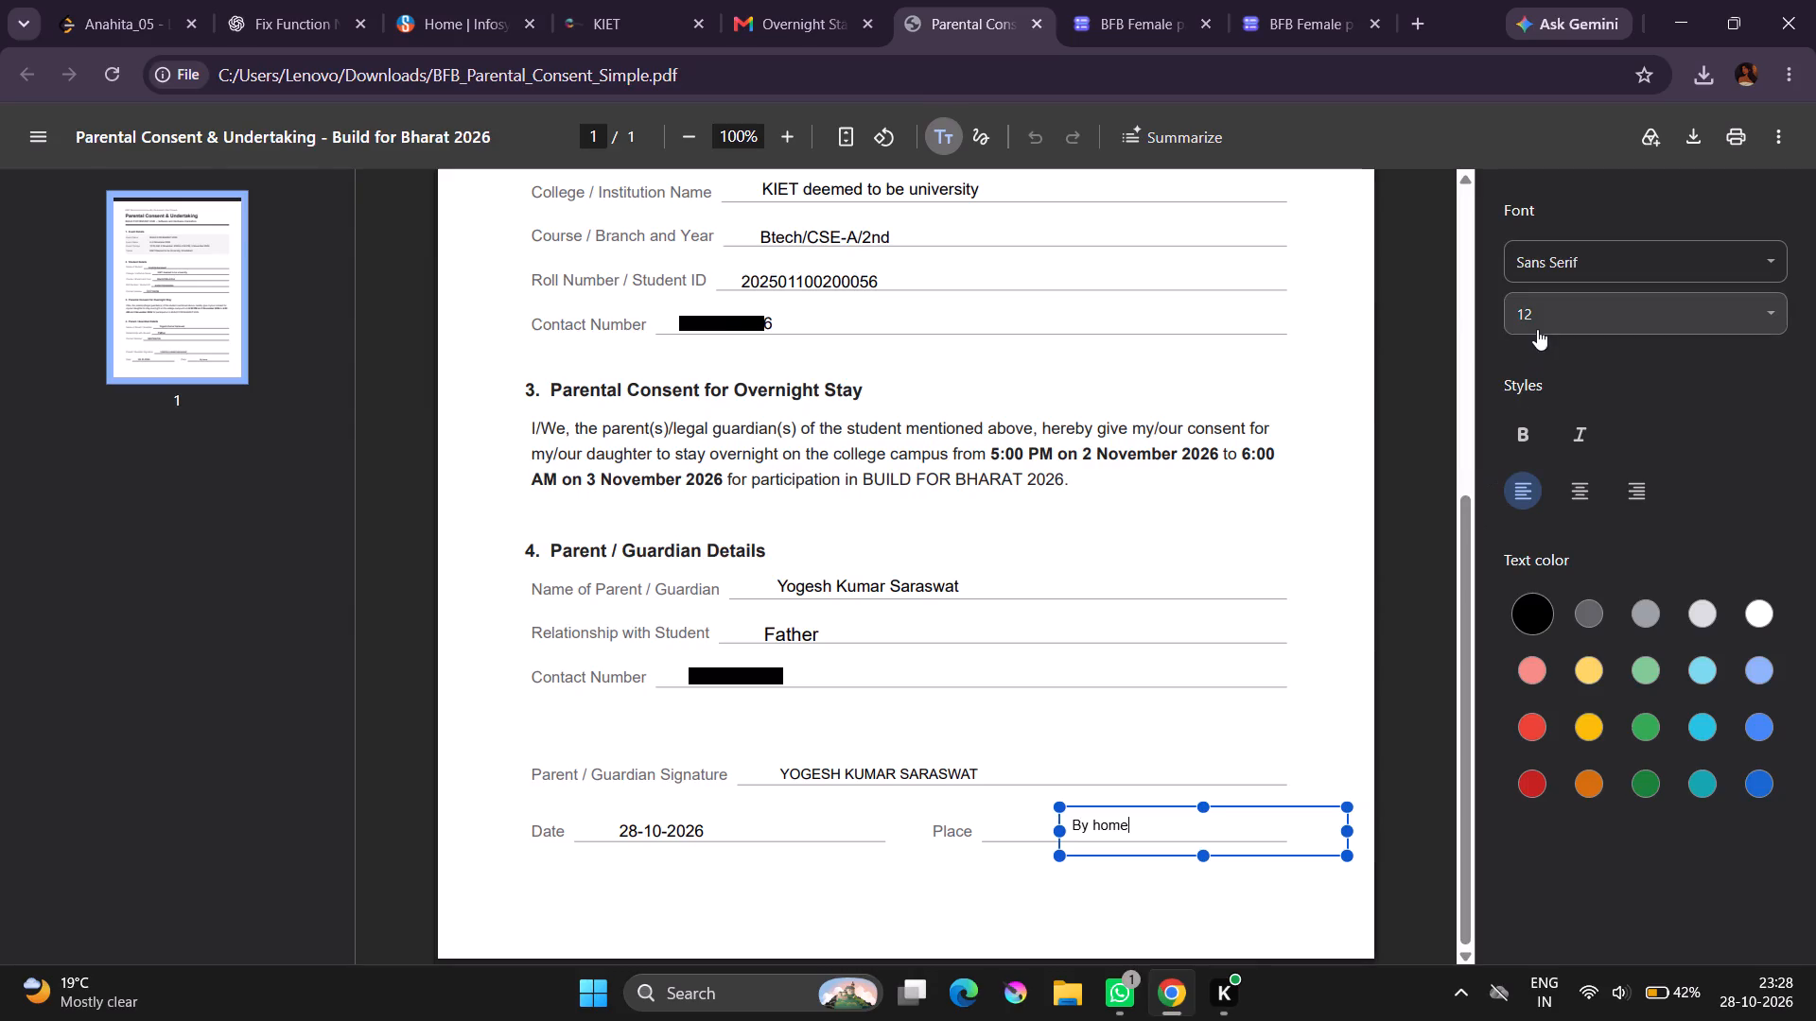
{"action": "left_click", "coordinate": [1537, 329]}
{"action": "left_click", "coordinate": [1543, 463]}
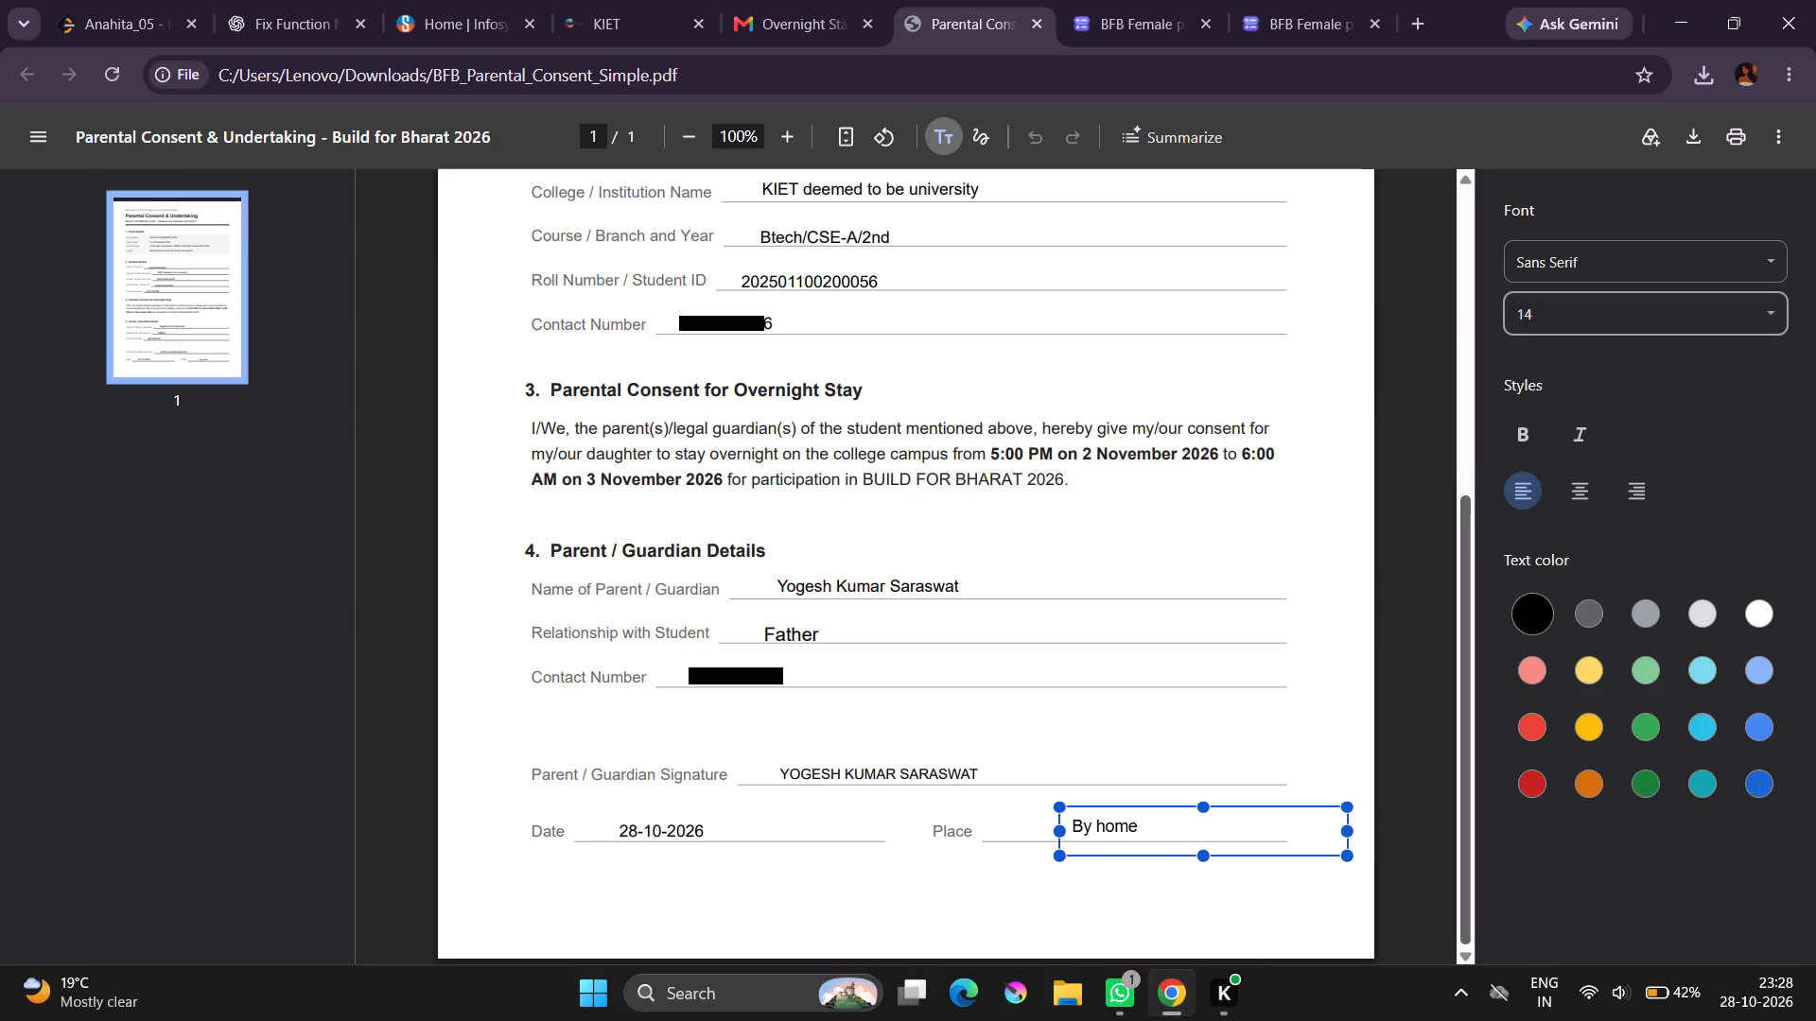
{"action": "left_click", "coordinate": [940, 870]}
{"action": "left_click", "coordinate": [1109, 833]}
{"action": "left_click", "coordinate": [1109, 833]}
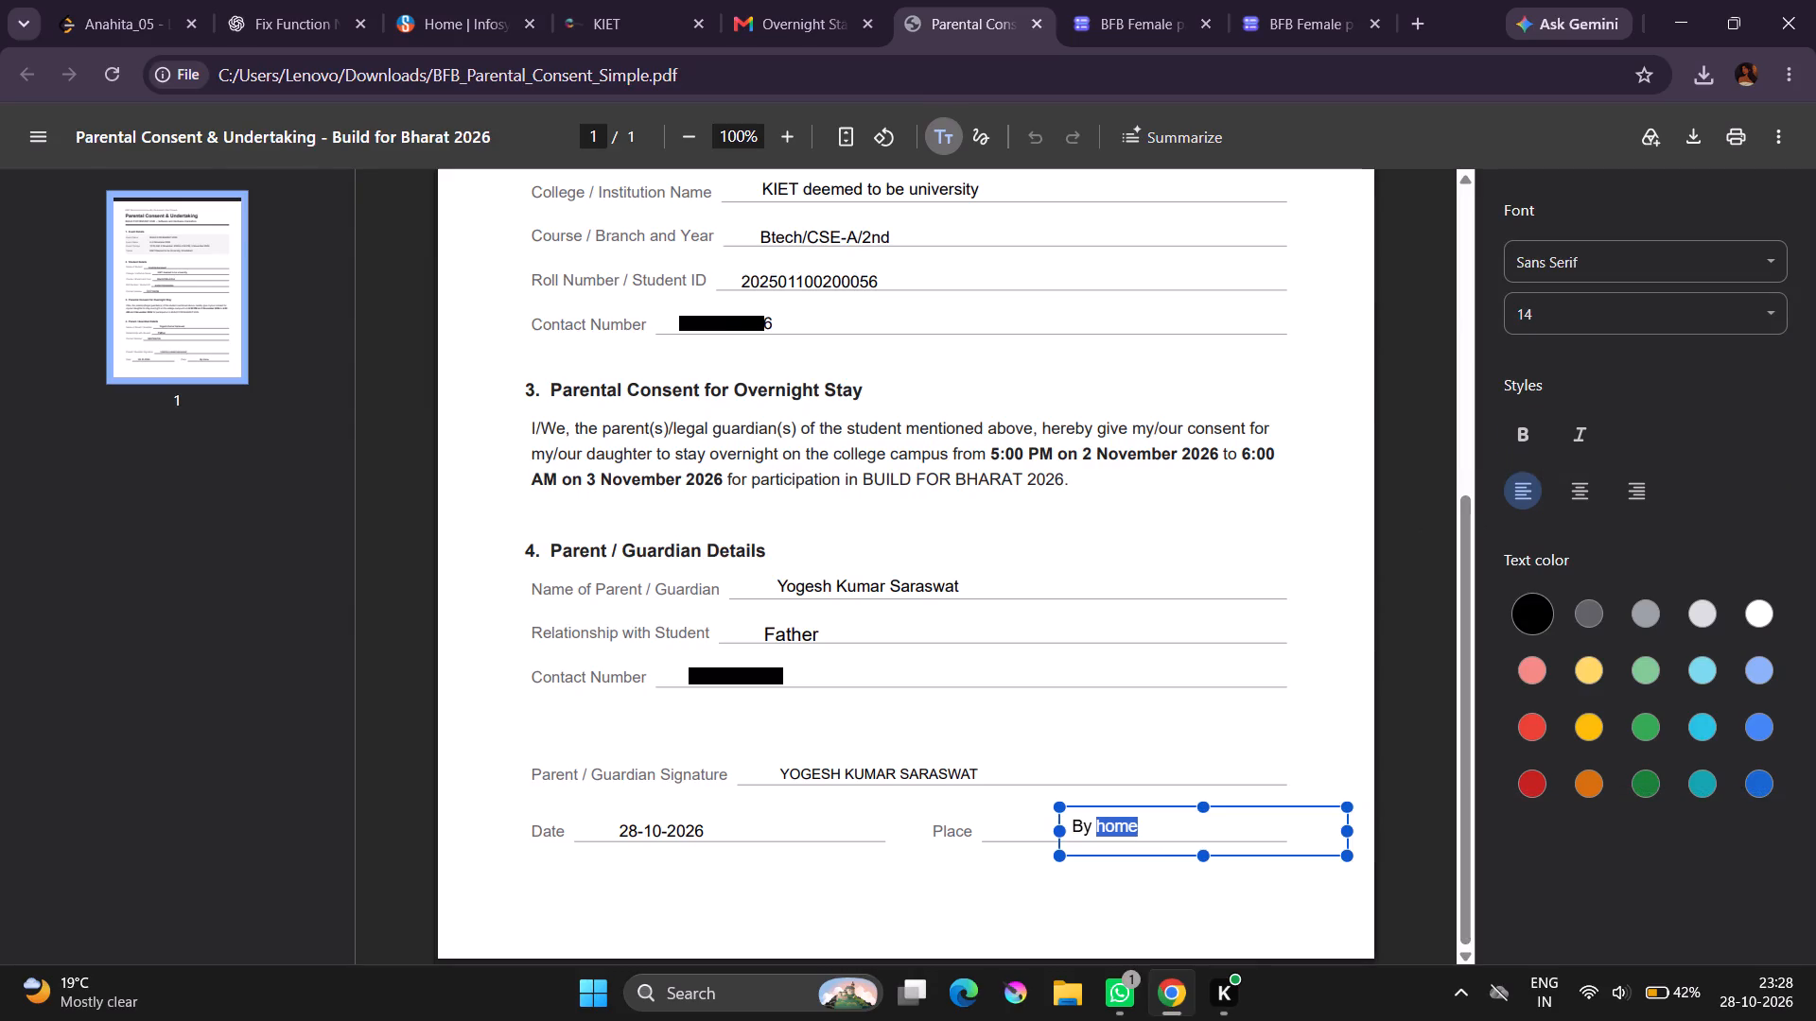
{"action": "left_click", "coordinate": [1209, 811]}
{"action": "left_click_drag", "start_coordinate": [1180, 805], "coordinate": [1126, 805]}
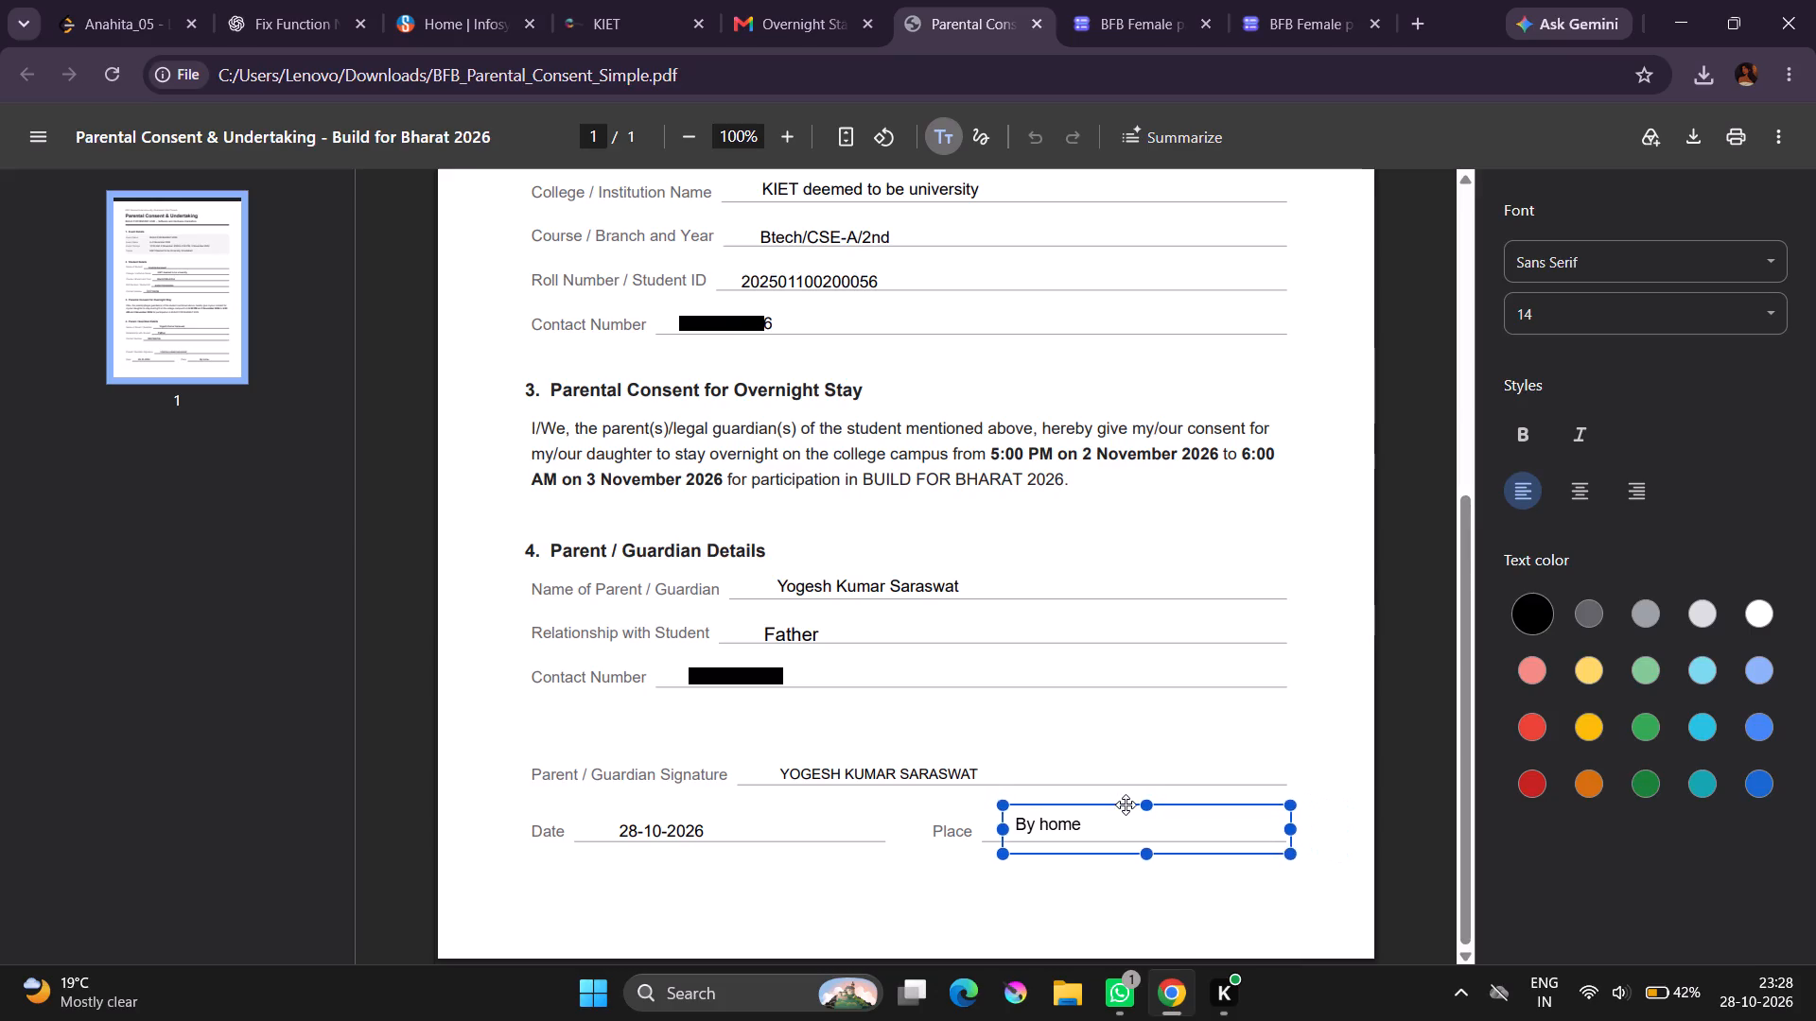
{"action": "left_click_drag", "start_coordinate": [1126, 805], "coordinate": [1131, 807]}
{"action": "left_click", "coordinate": [867, 949]}
Check the completed form and download it with the changes to Downloads as "BFB_Parental_Consent_Simple_with changes".
{"action": "scroll", "coordinate": [787, 737], "scroll_direction": "up", "scroll_amount": 7}
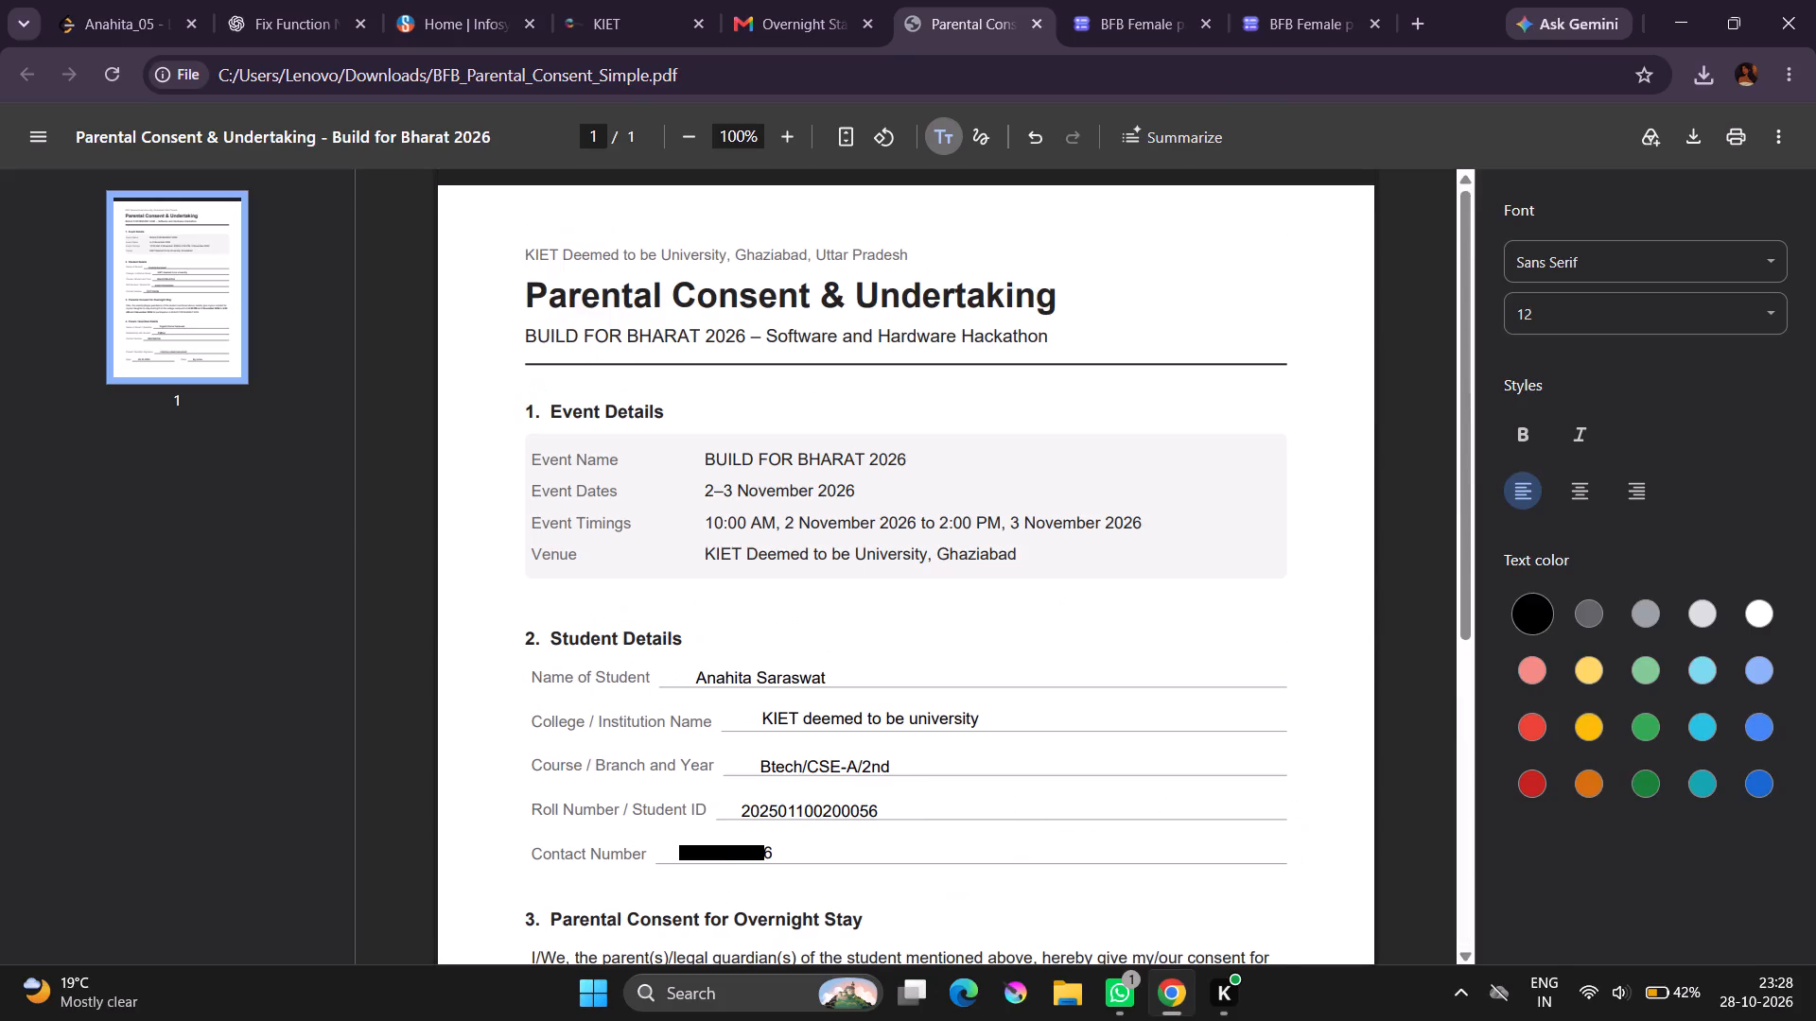
{"action": "scroll", "coordinate": [787, 737], "scroll_direction": "down", "scroll_amount": 1}
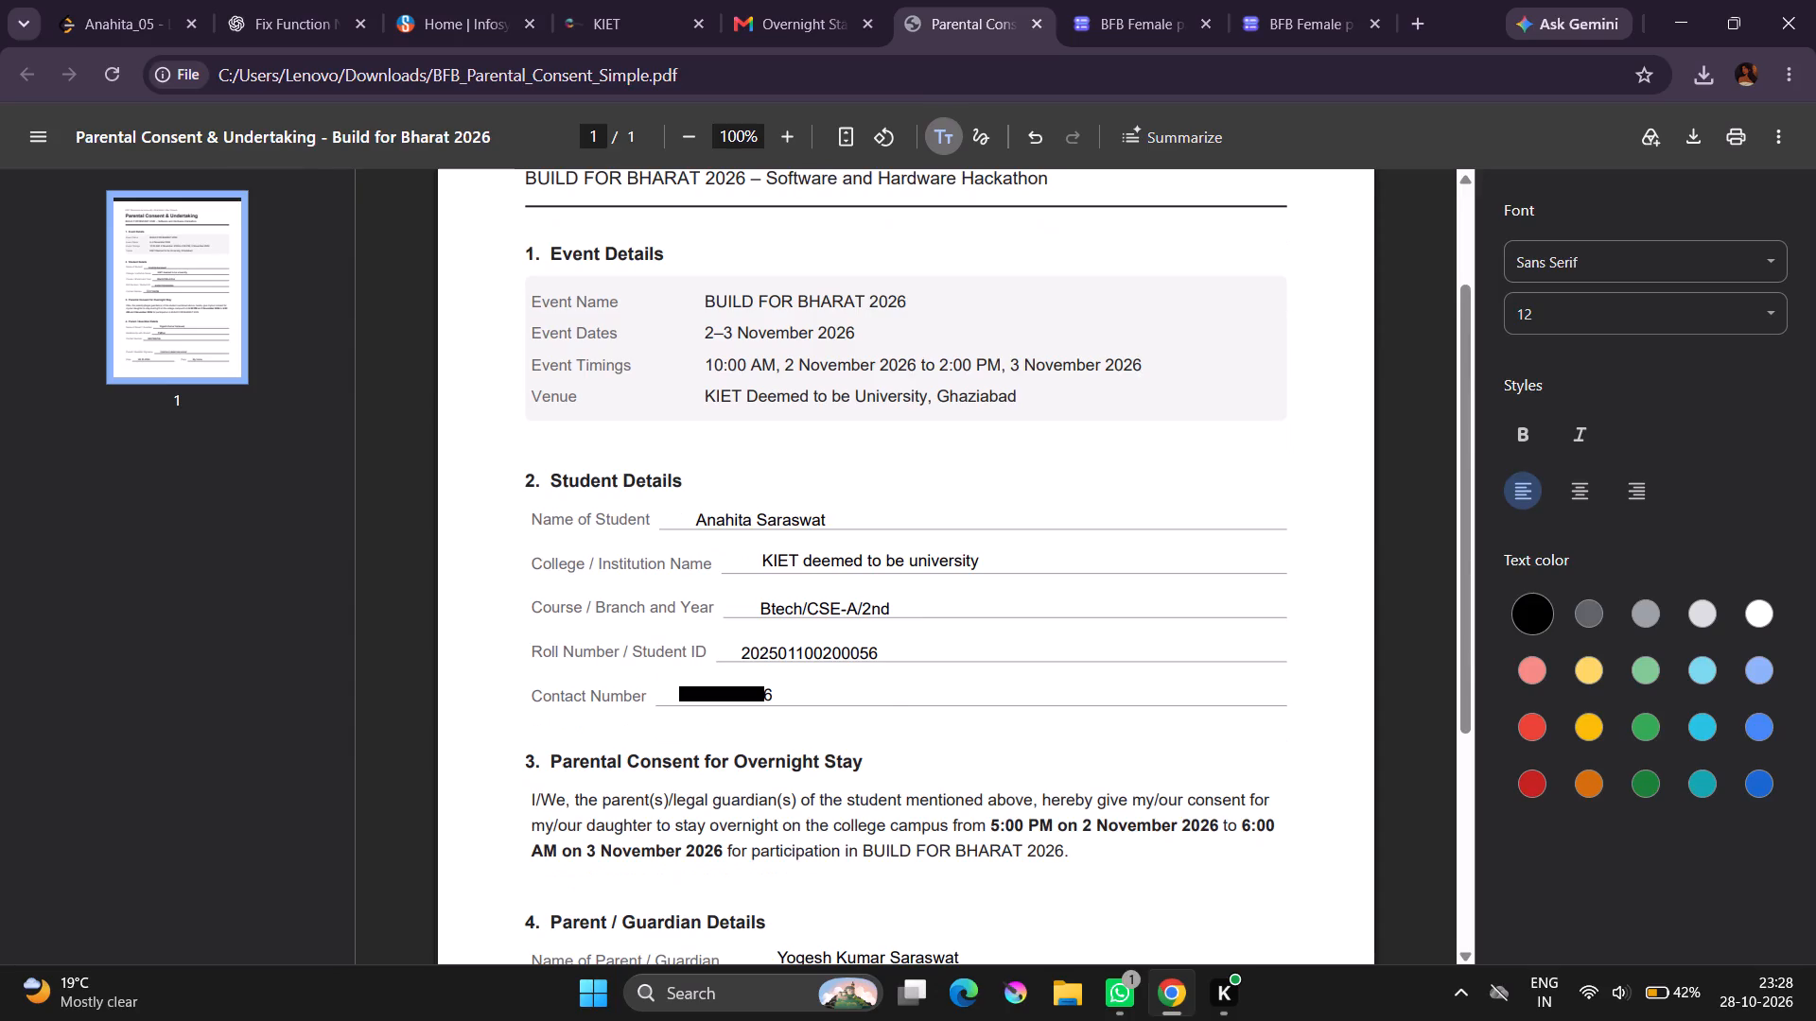
{"action": "scroll", "coordinate": [787, 737], "scroll_direction": "down", "scroll_amount": 1}
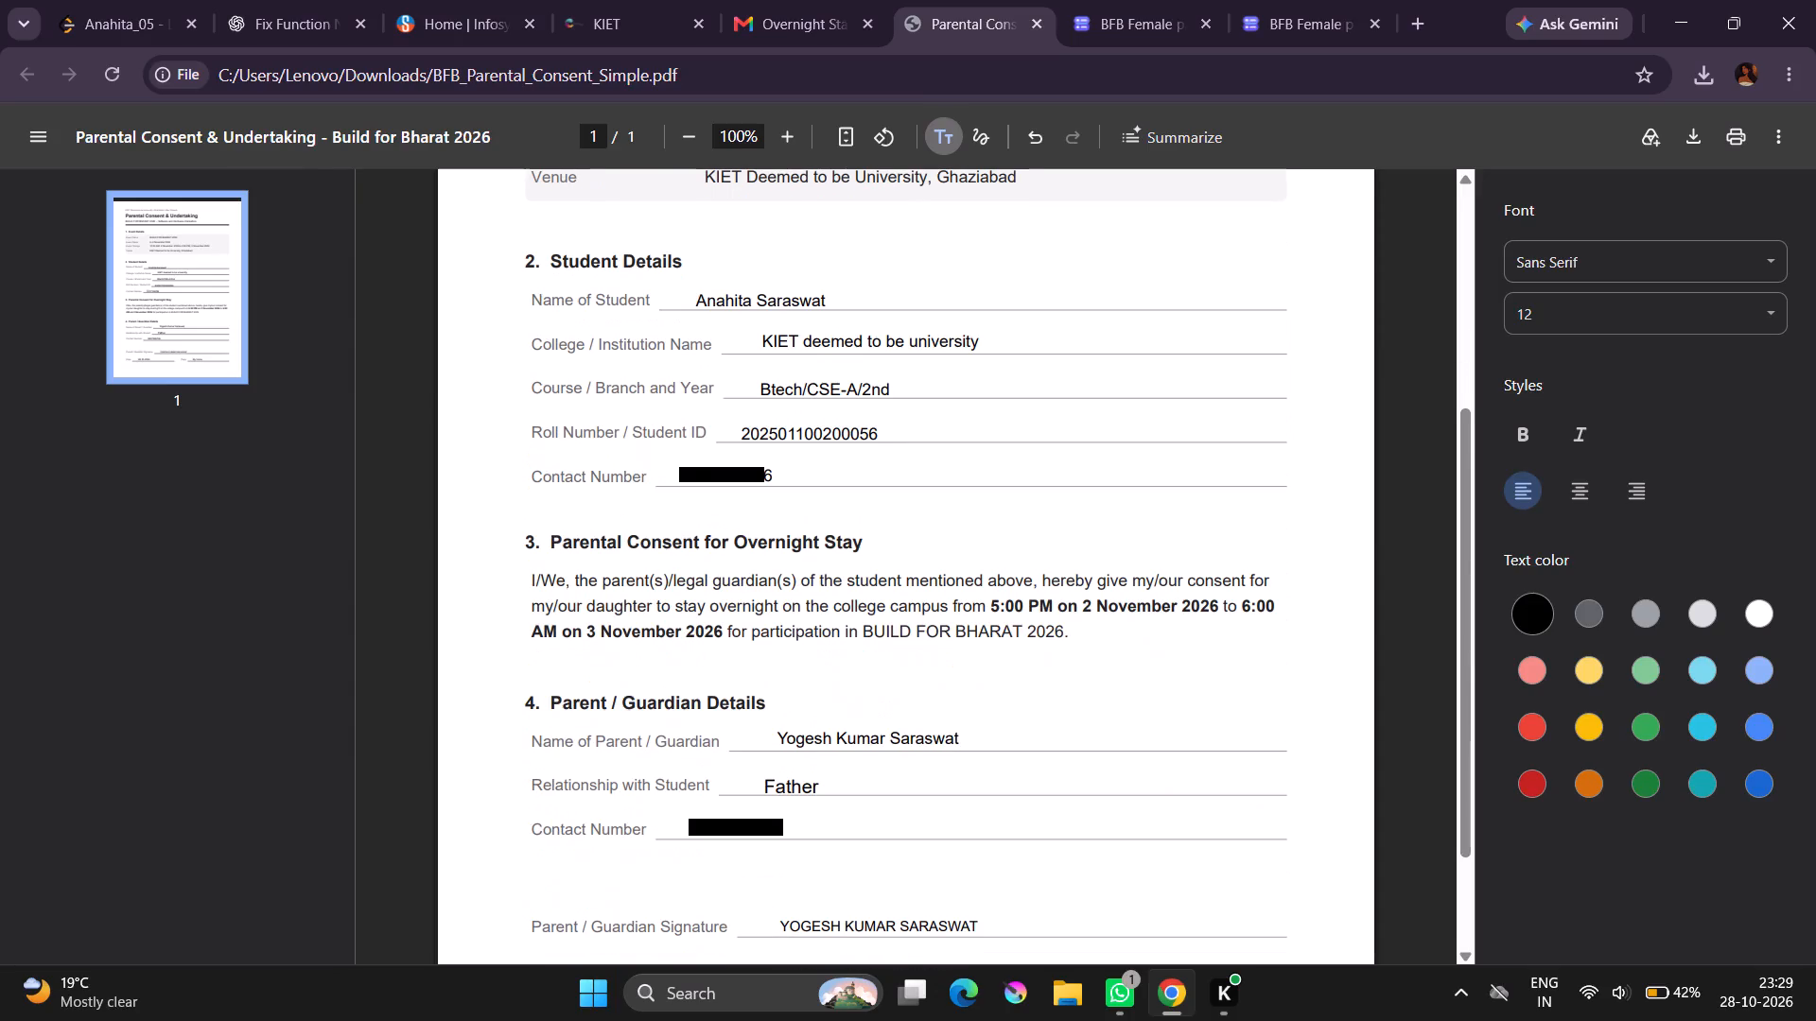
{"action": "scroll", "coordinate": [787, 737], "scroll_direction": "down", "scroll_amount": 2}
{"action": "scroll", "coordinate": [787, 737], "scroll_direction": "up", "scroll_amount": 3}
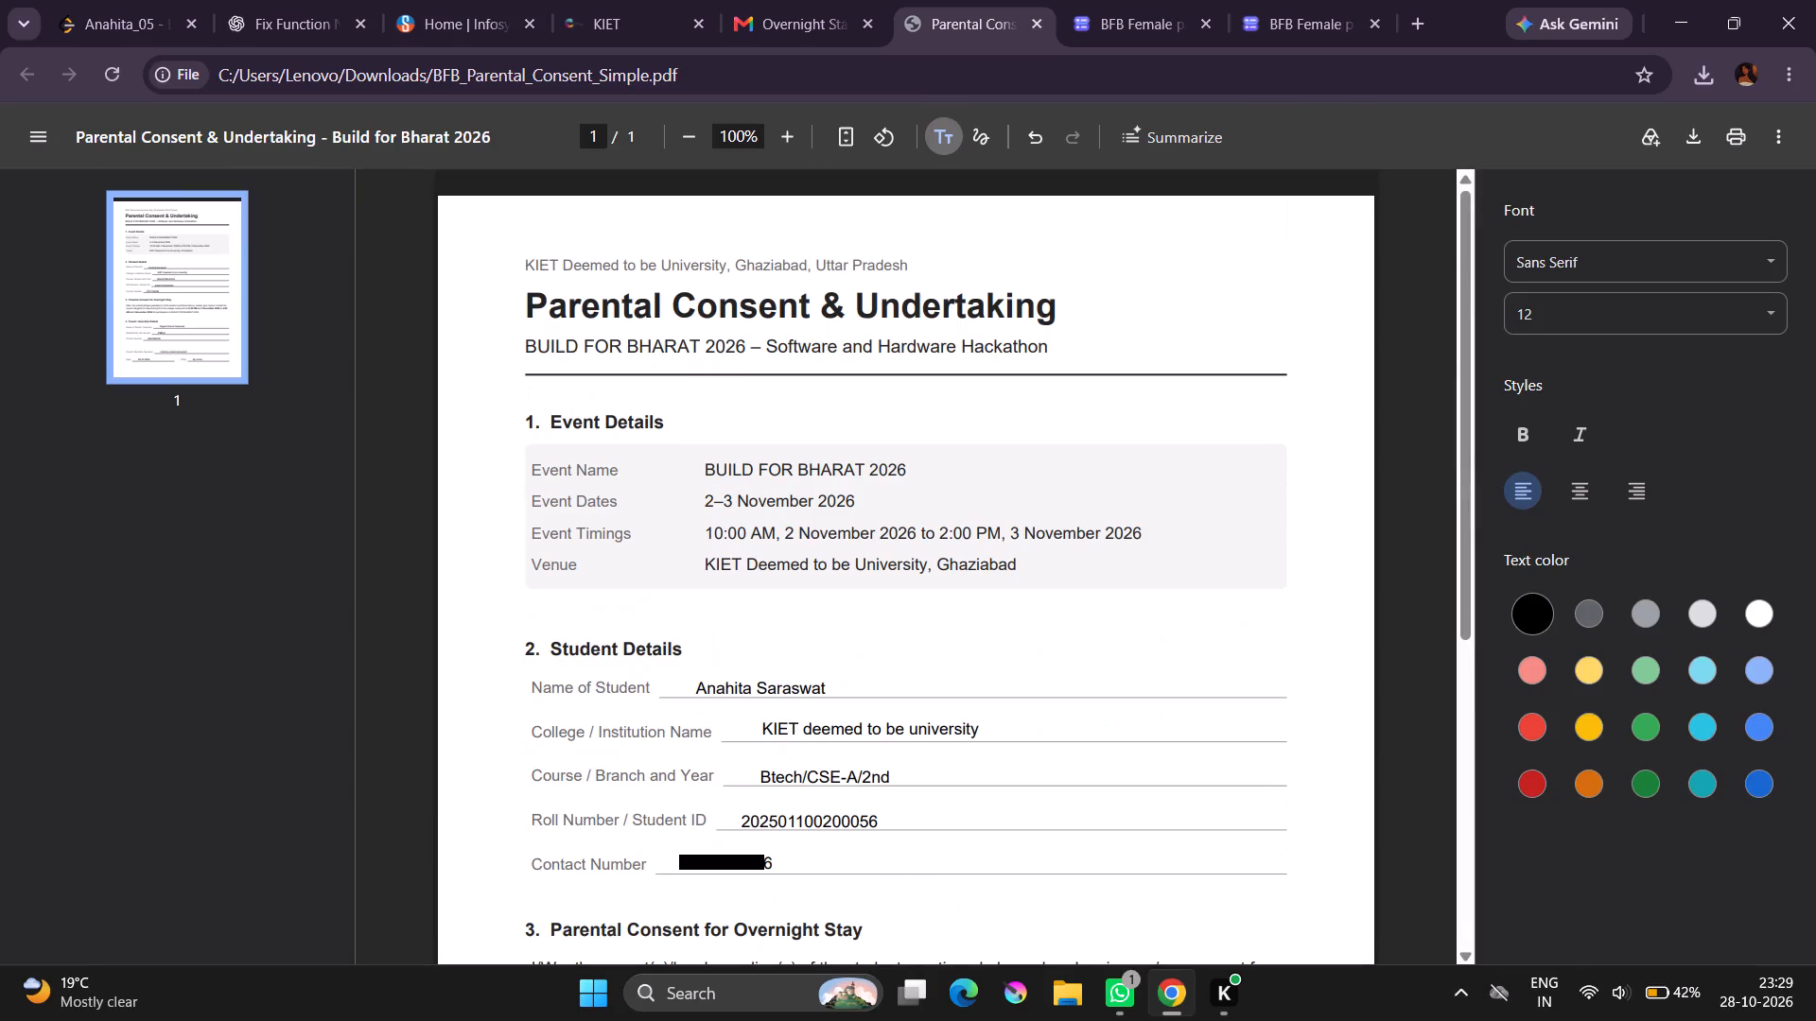
{"action": "left_click", "coordinate": [1691, 135]}
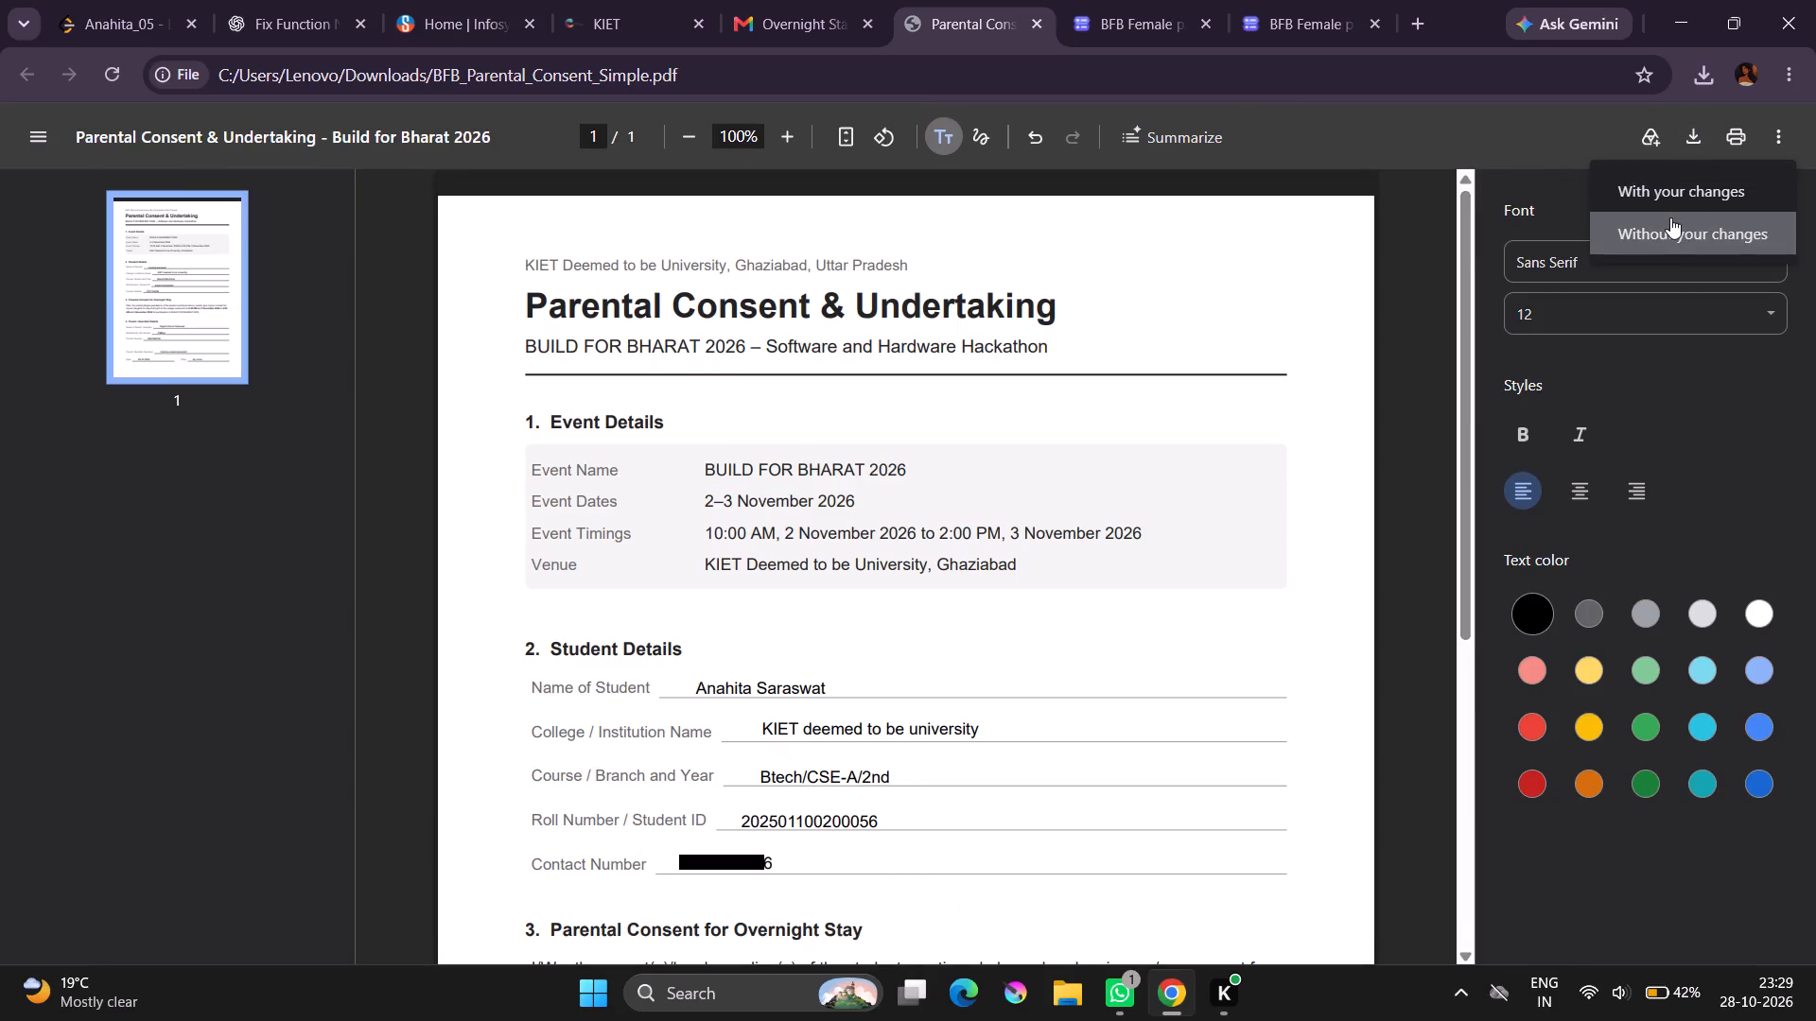
{"action": "left_click", "coordinate": [1663, 192]}
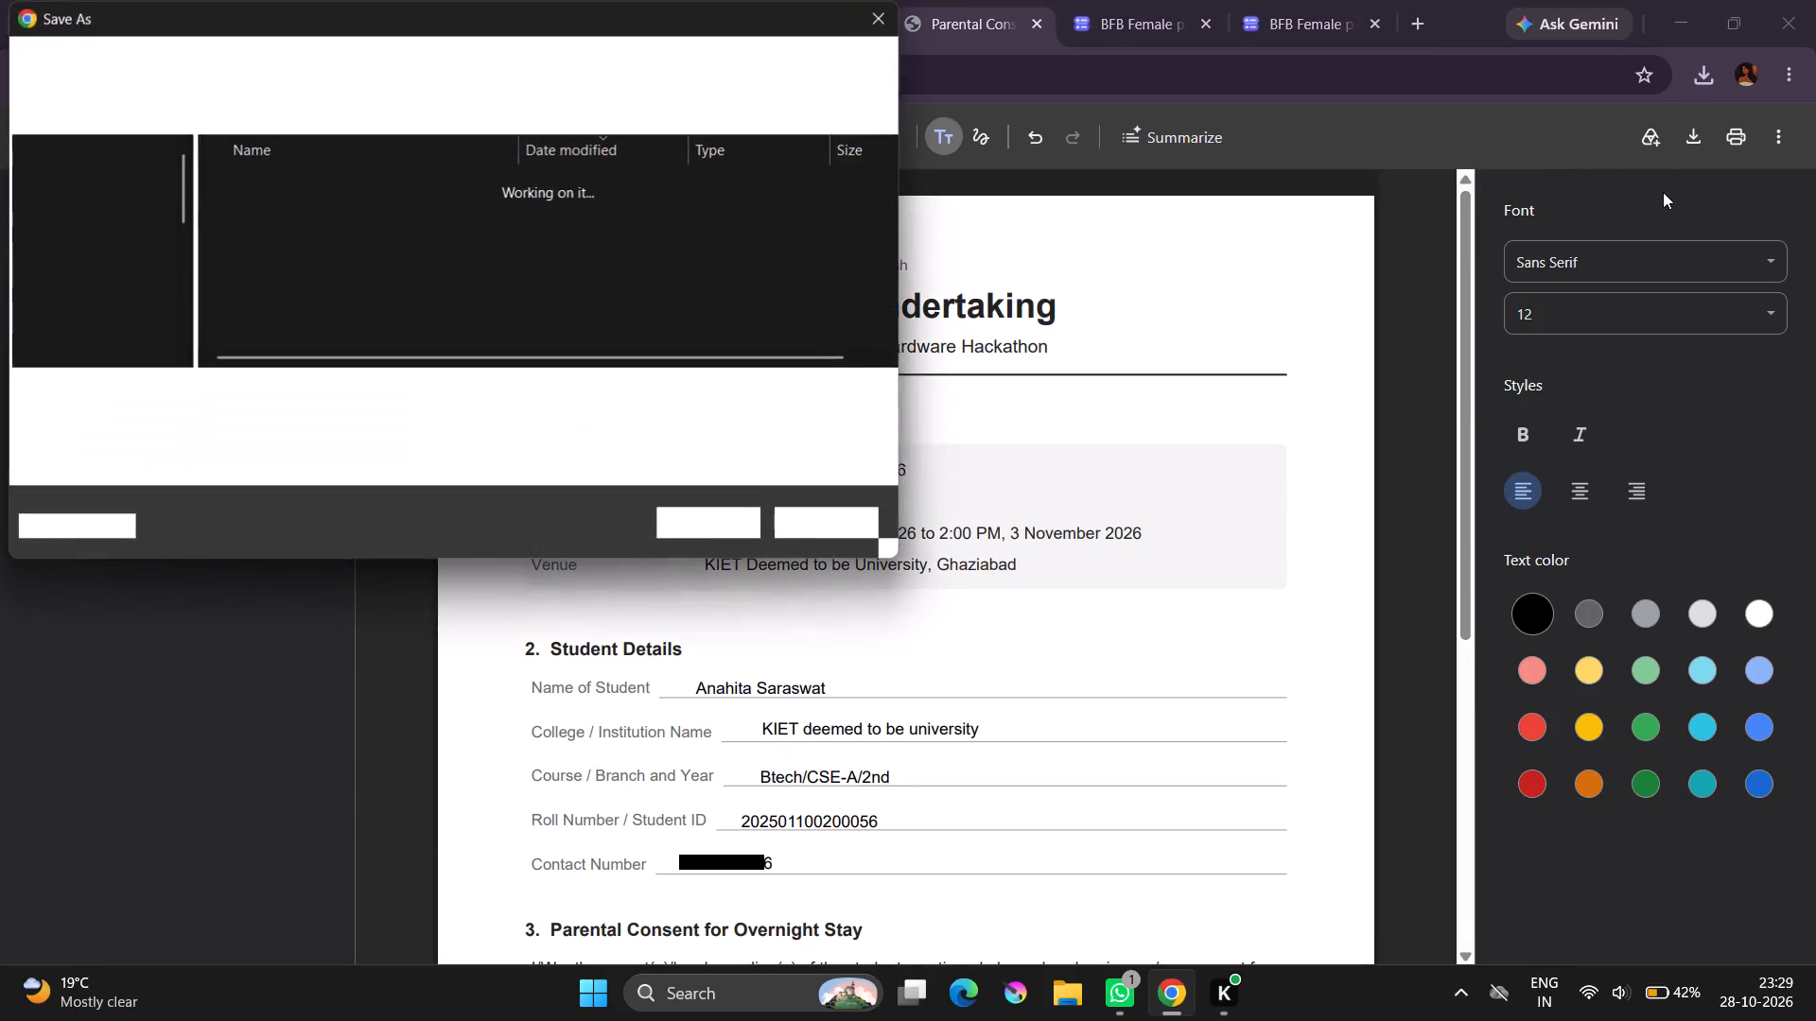
{"action": "left_click", "coordinate": [586, 390]}
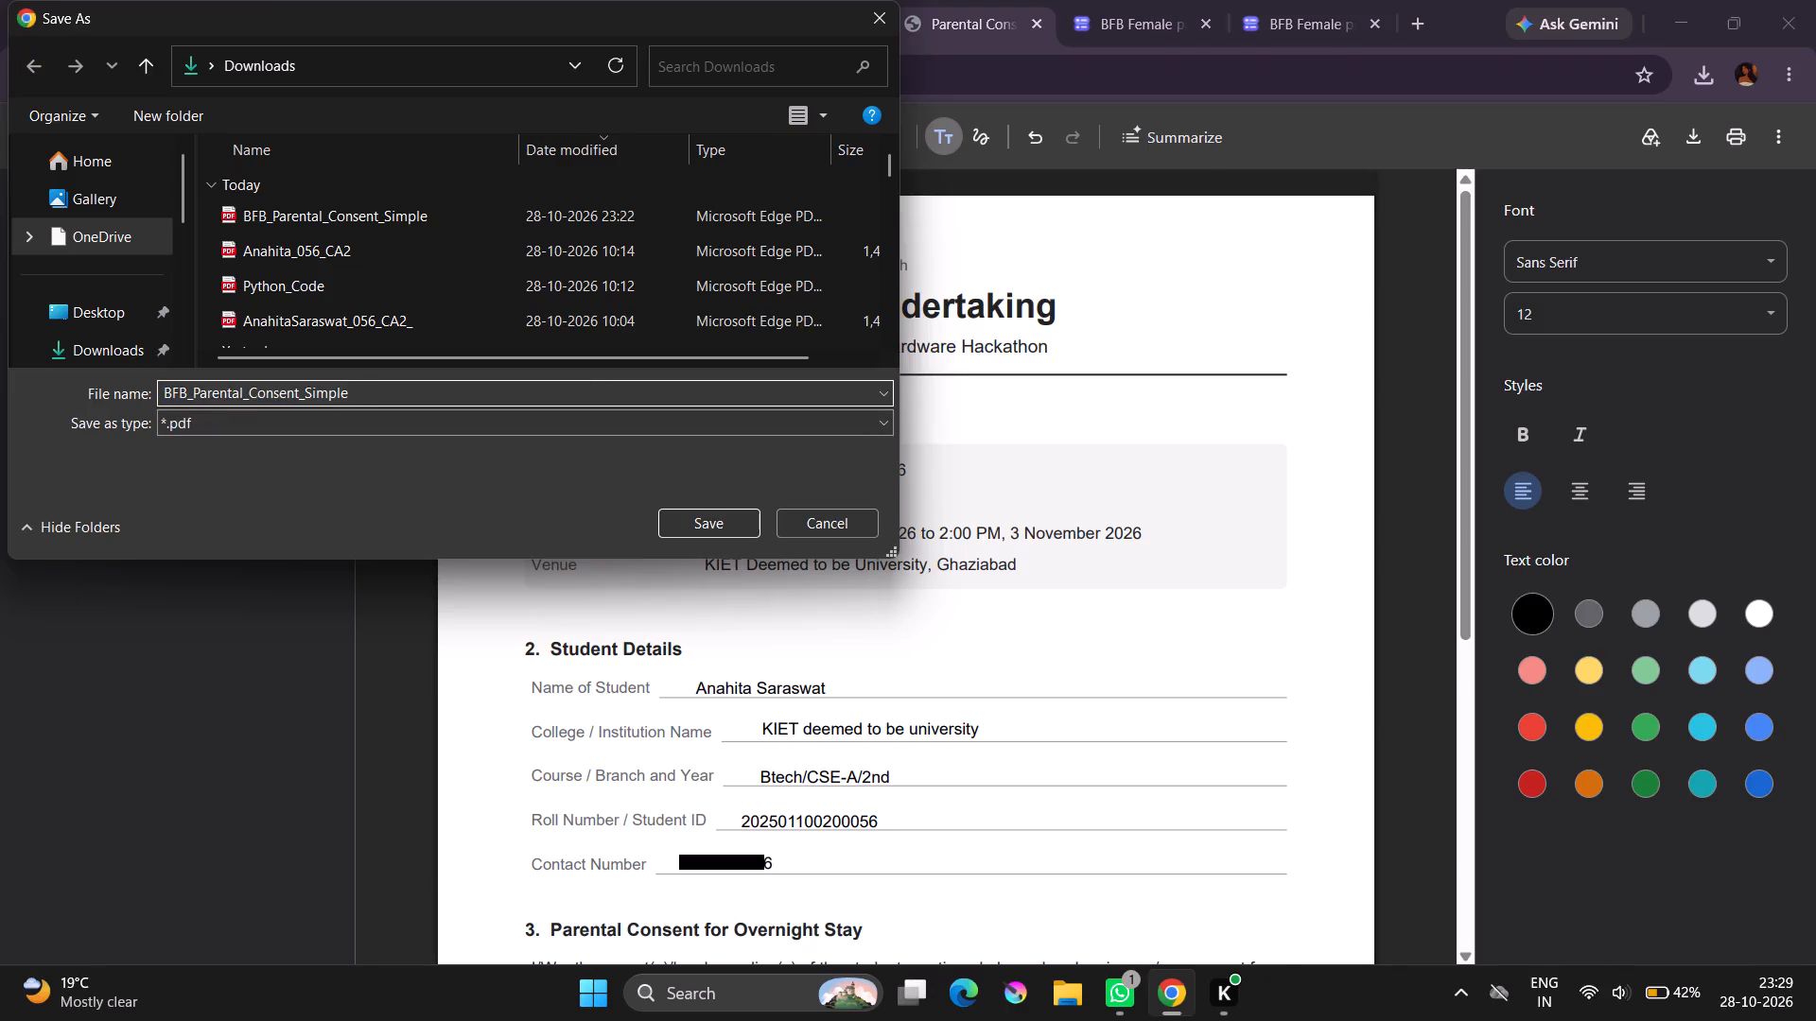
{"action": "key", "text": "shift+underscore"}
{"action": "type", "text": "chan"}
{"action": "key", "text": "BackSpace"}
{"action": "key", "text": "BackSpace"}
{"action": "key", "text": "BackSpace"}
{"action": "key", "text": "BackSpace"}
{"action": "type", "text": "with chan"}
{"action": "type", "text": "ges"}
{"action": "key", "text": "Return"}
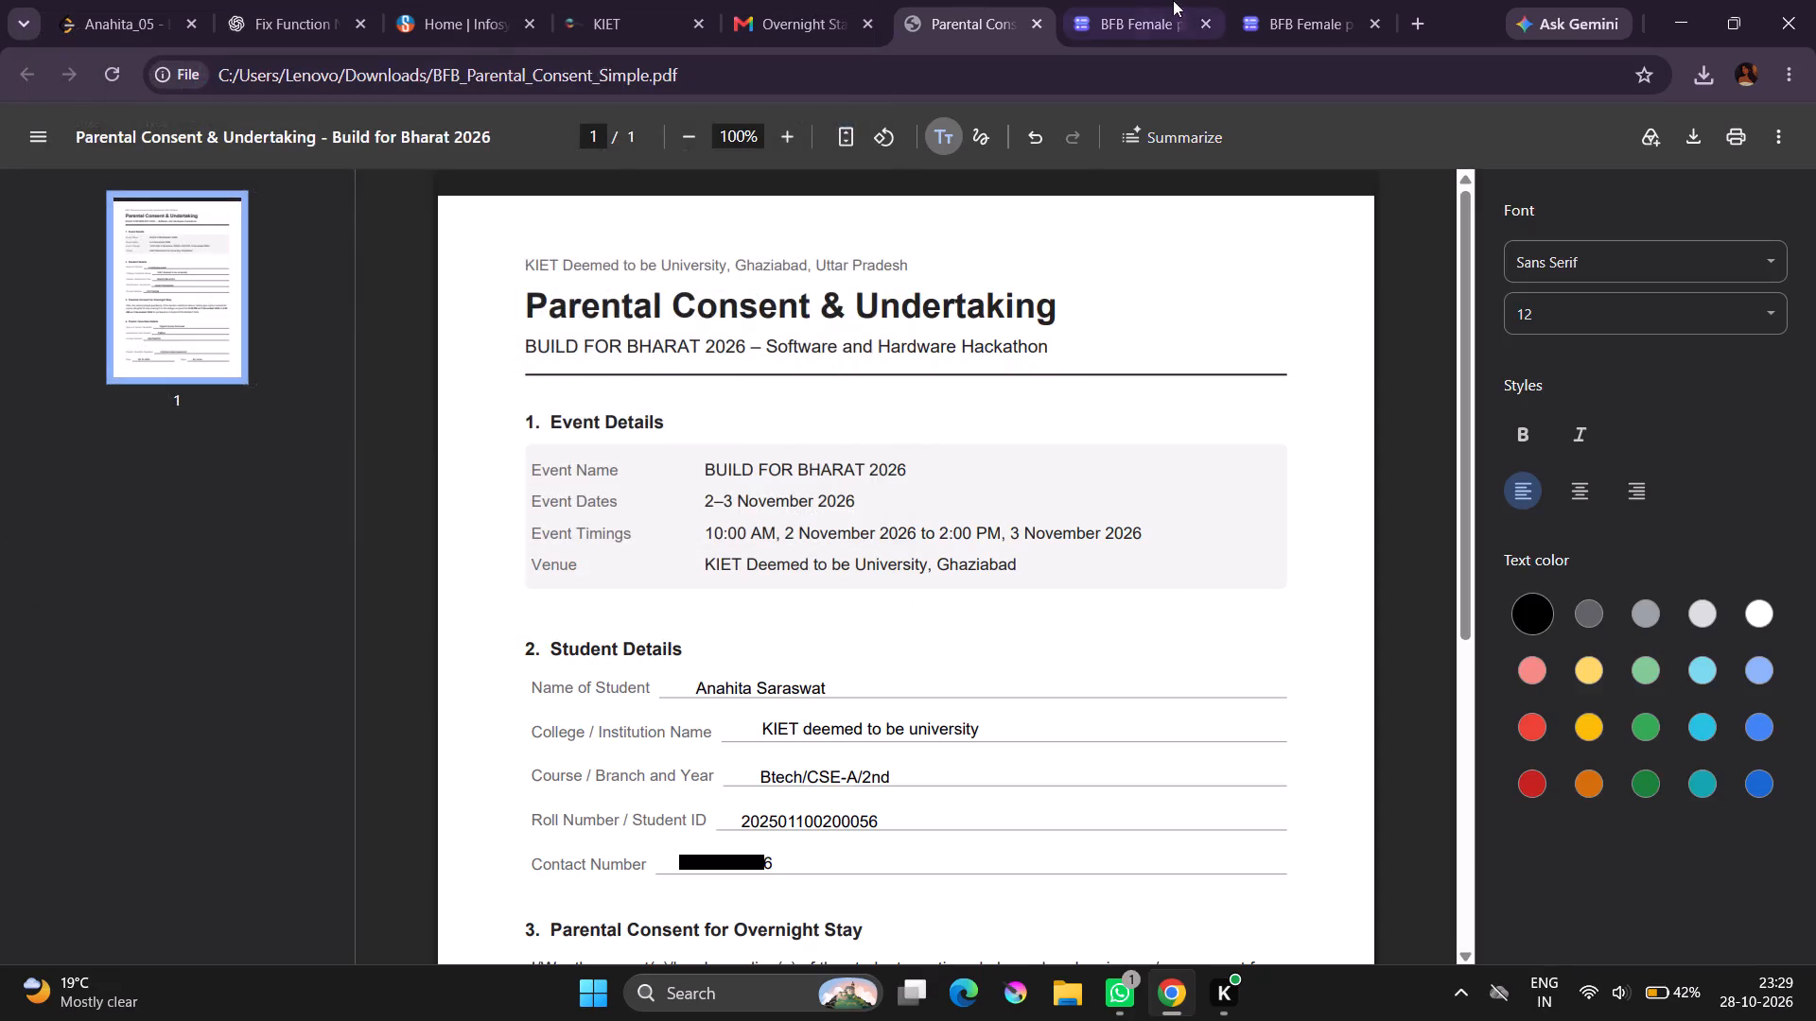
Compare the two open BFB Female participants night stay forms and close the blank duplicate.
{"action": "left_click", "coordinate": [1193, 8]}
{"action": "scroll", "coordinate": [840, 500], "scroll_direction": "left", "scroll_amount": 1}
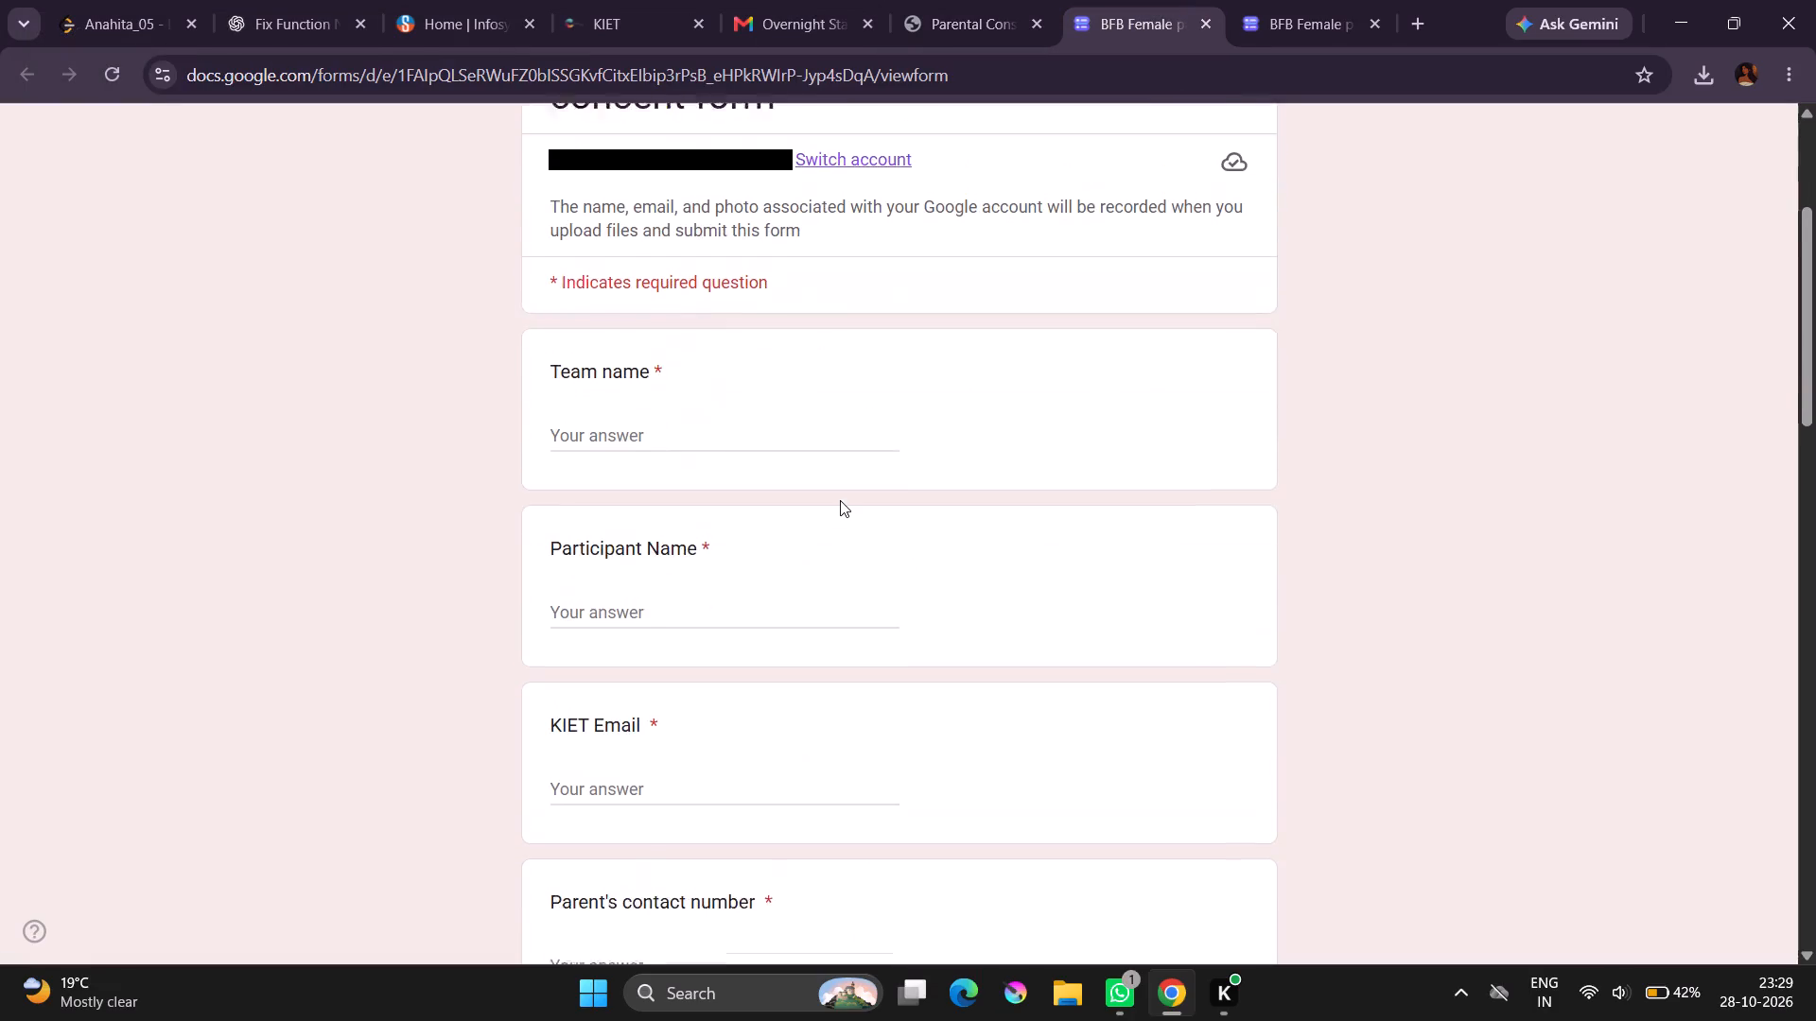
{"action": "scroll", "coordinate": [840, 500], "scroll_direction": "left", "scroll_amount": 1}
{"action": "scroll", "coordinate": [914, 381], "scroll_direction": "down", "scroll_amount": 6}
{"action": "scroll", "coordinate": [914, 381], "scroll_direction": "up", "scroll_amount": 7}
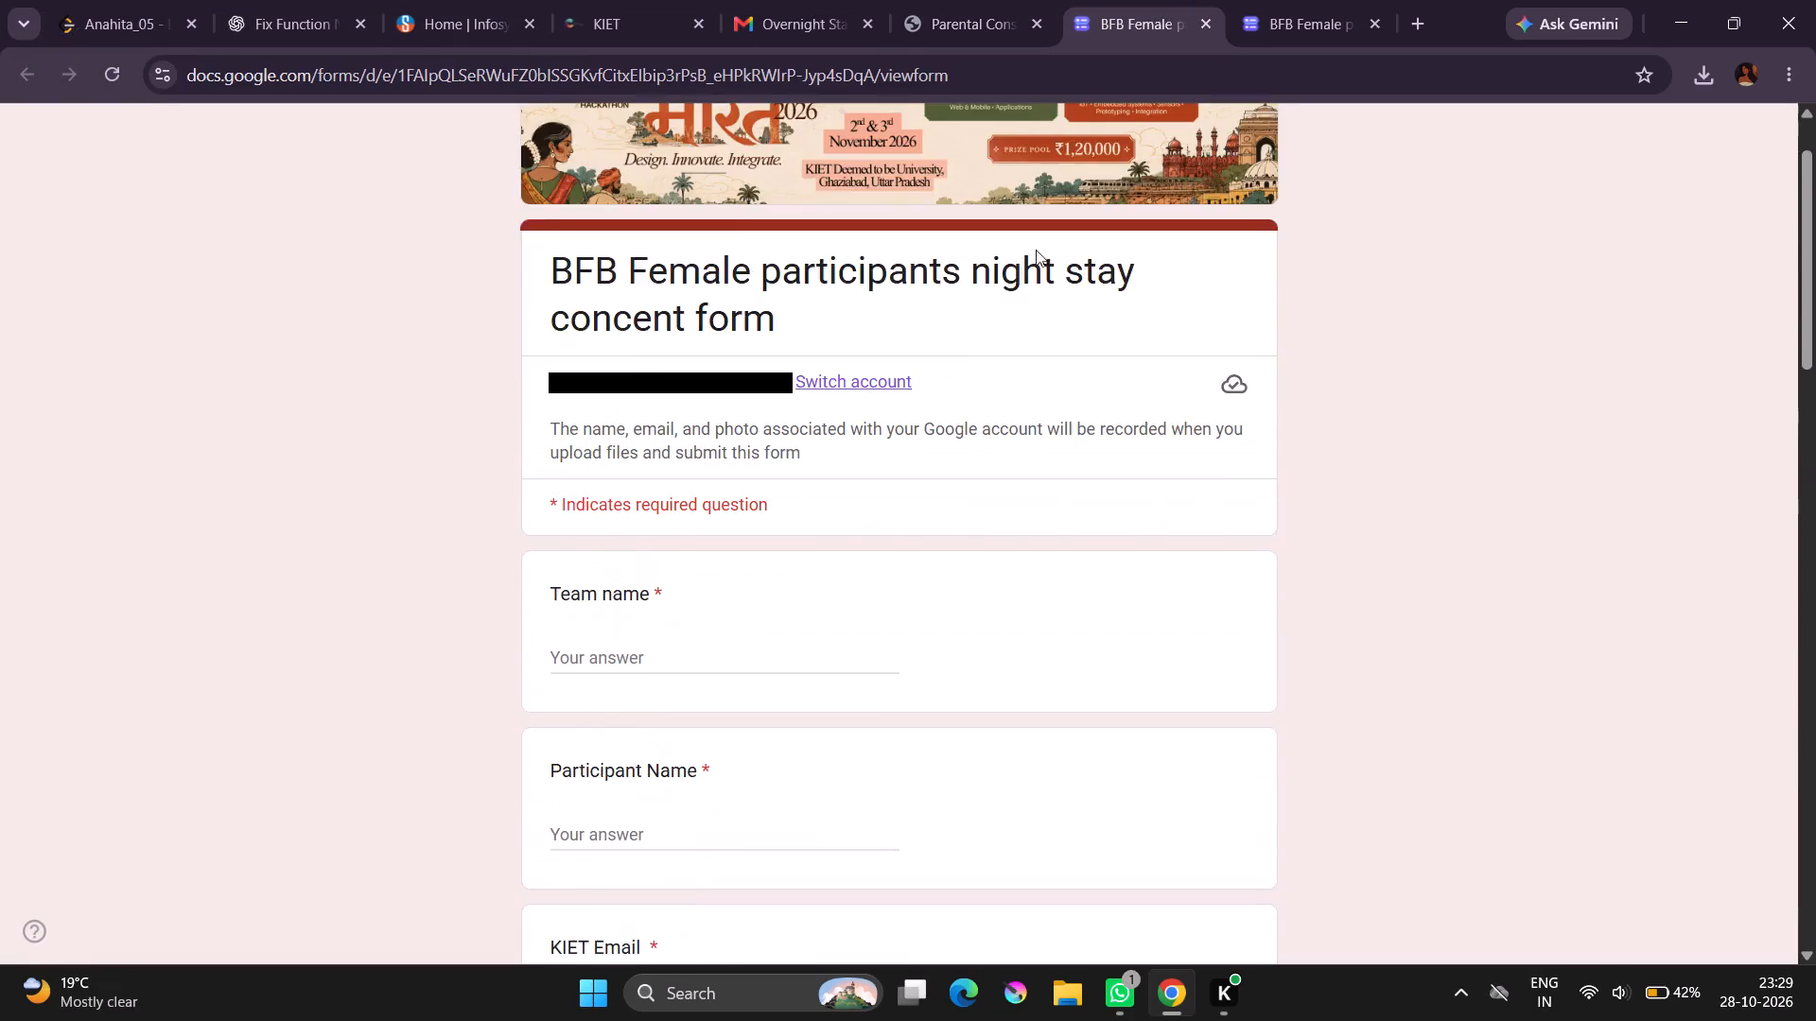
{"action": "left_click", "coordinate": [1305, 9]}
{"action": "scroll", "coordinate": [752, 549], "scroll_direction": "down", "scroll_amount": 2}
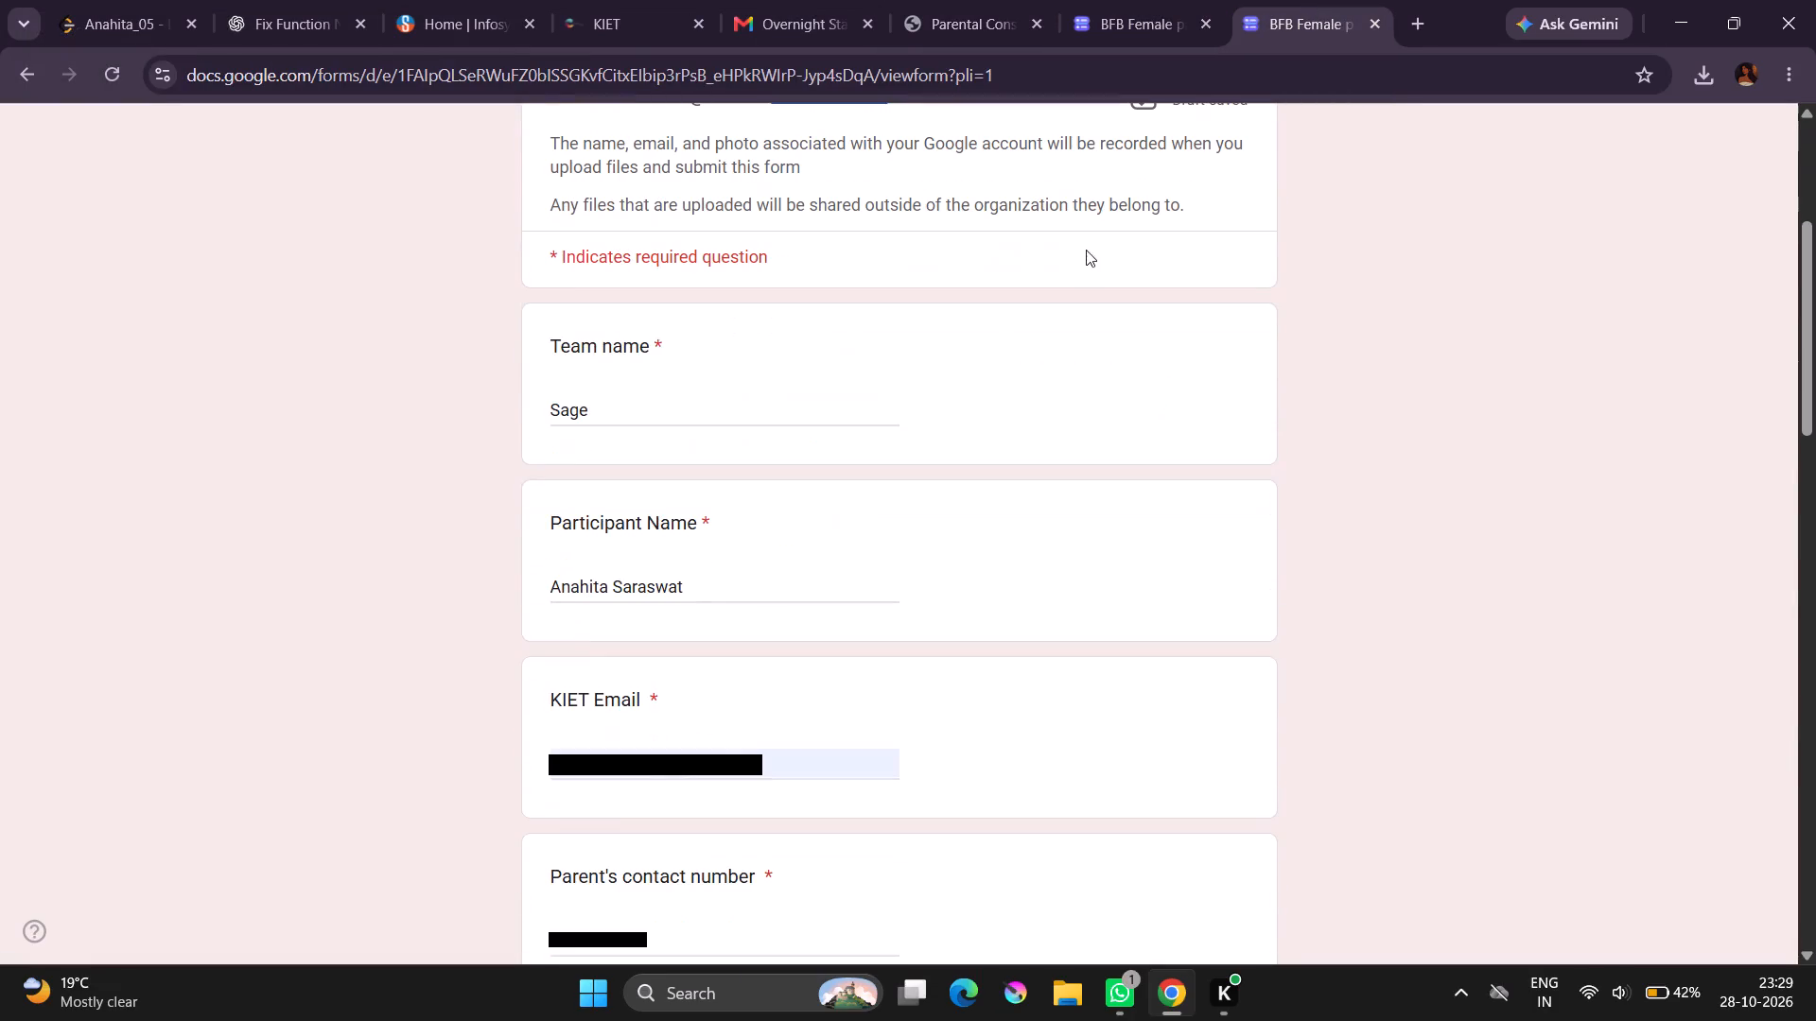
{"action": "left_click", "coordinate": [1216, 28]}
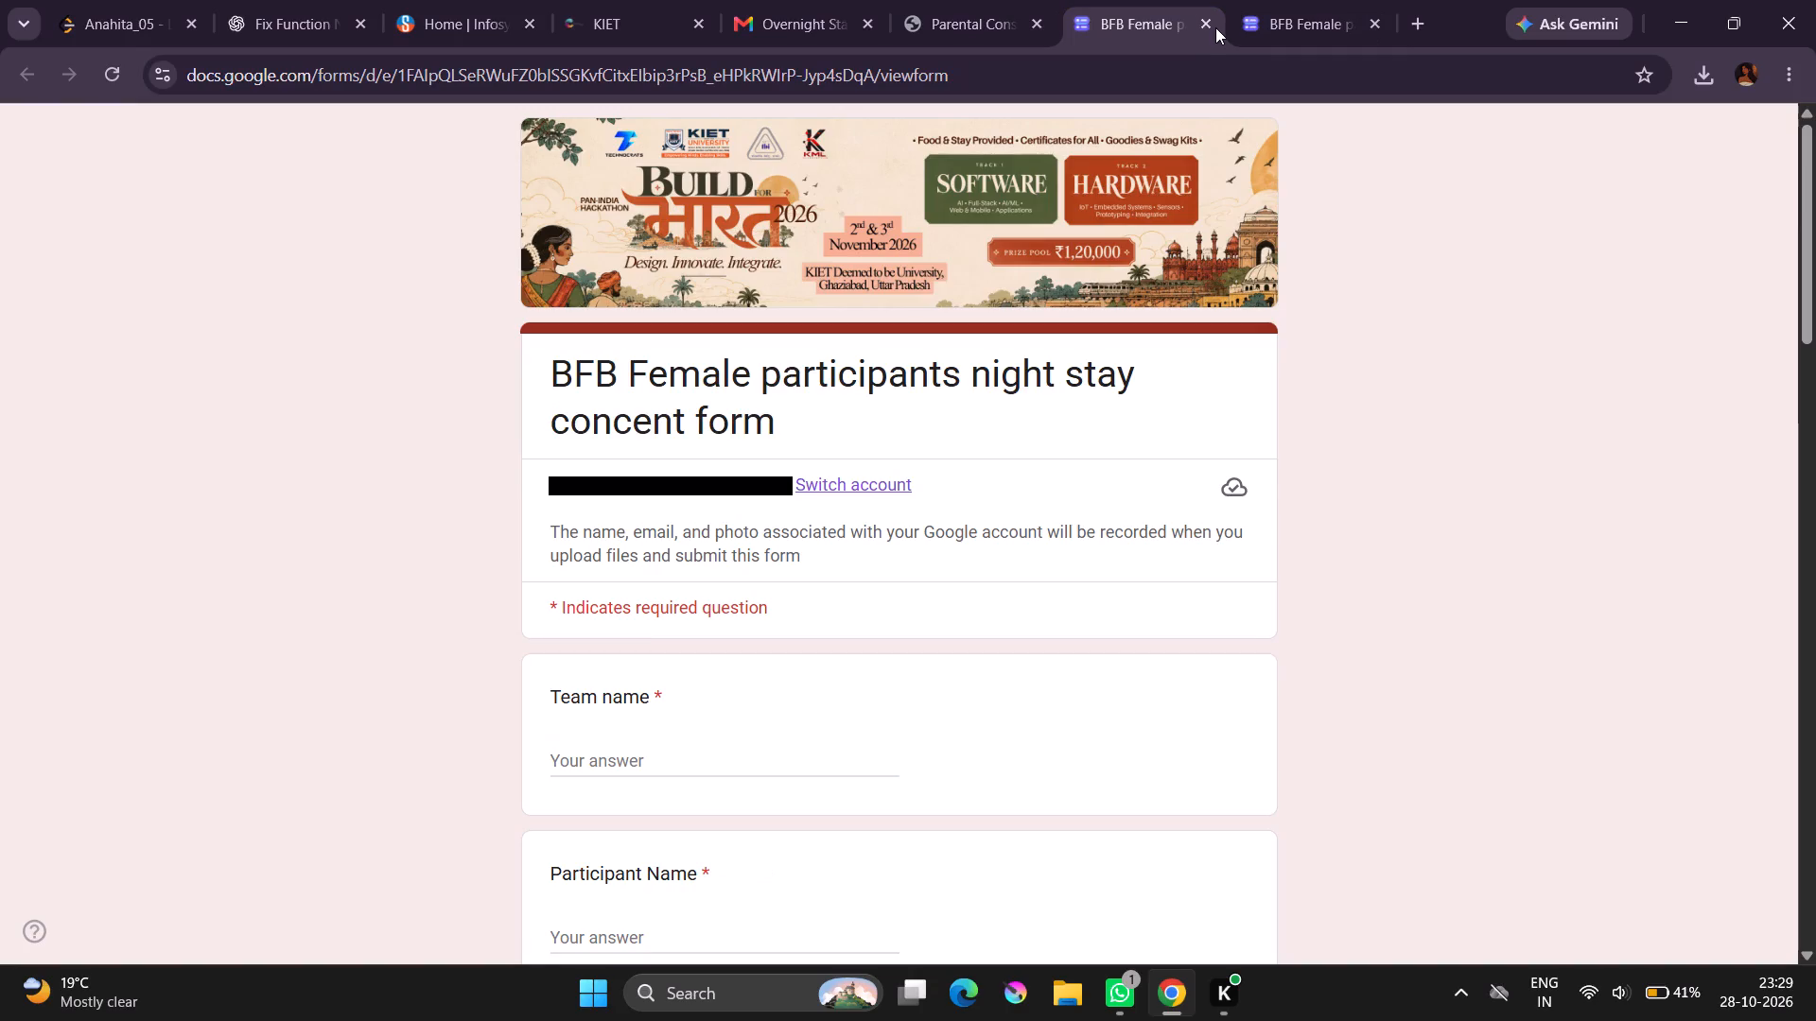
{"action": "left_click", "coordinate": [1208, 24]}
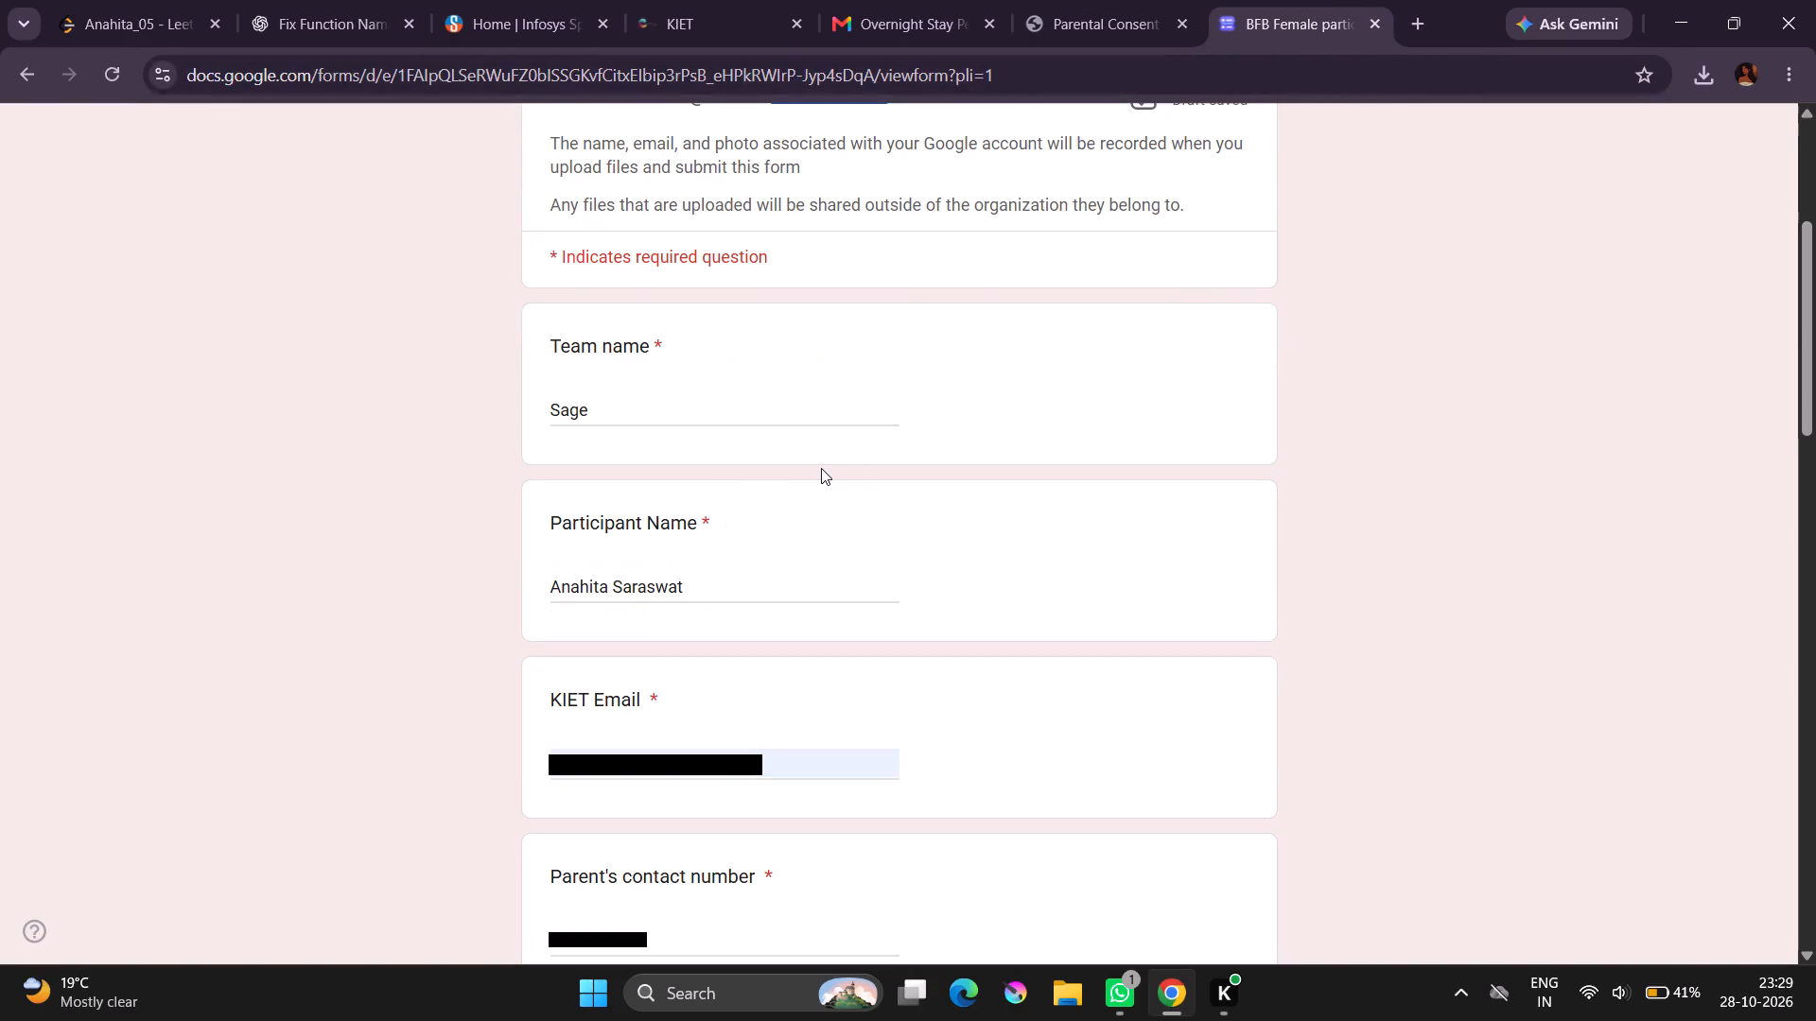
Upload "BFB_Parental_Consent_Simple_with changes" from Downloads as the PDF of the consent letter in the night stay form.
{"action": "scroll", "coordinate": [821, 468], "scroll_direction": "up", "scroll_amount": 4}
{"action": "scroll", "coordinate": [821, 468], "scroll_direction": "down", "scroll_amount": 3}
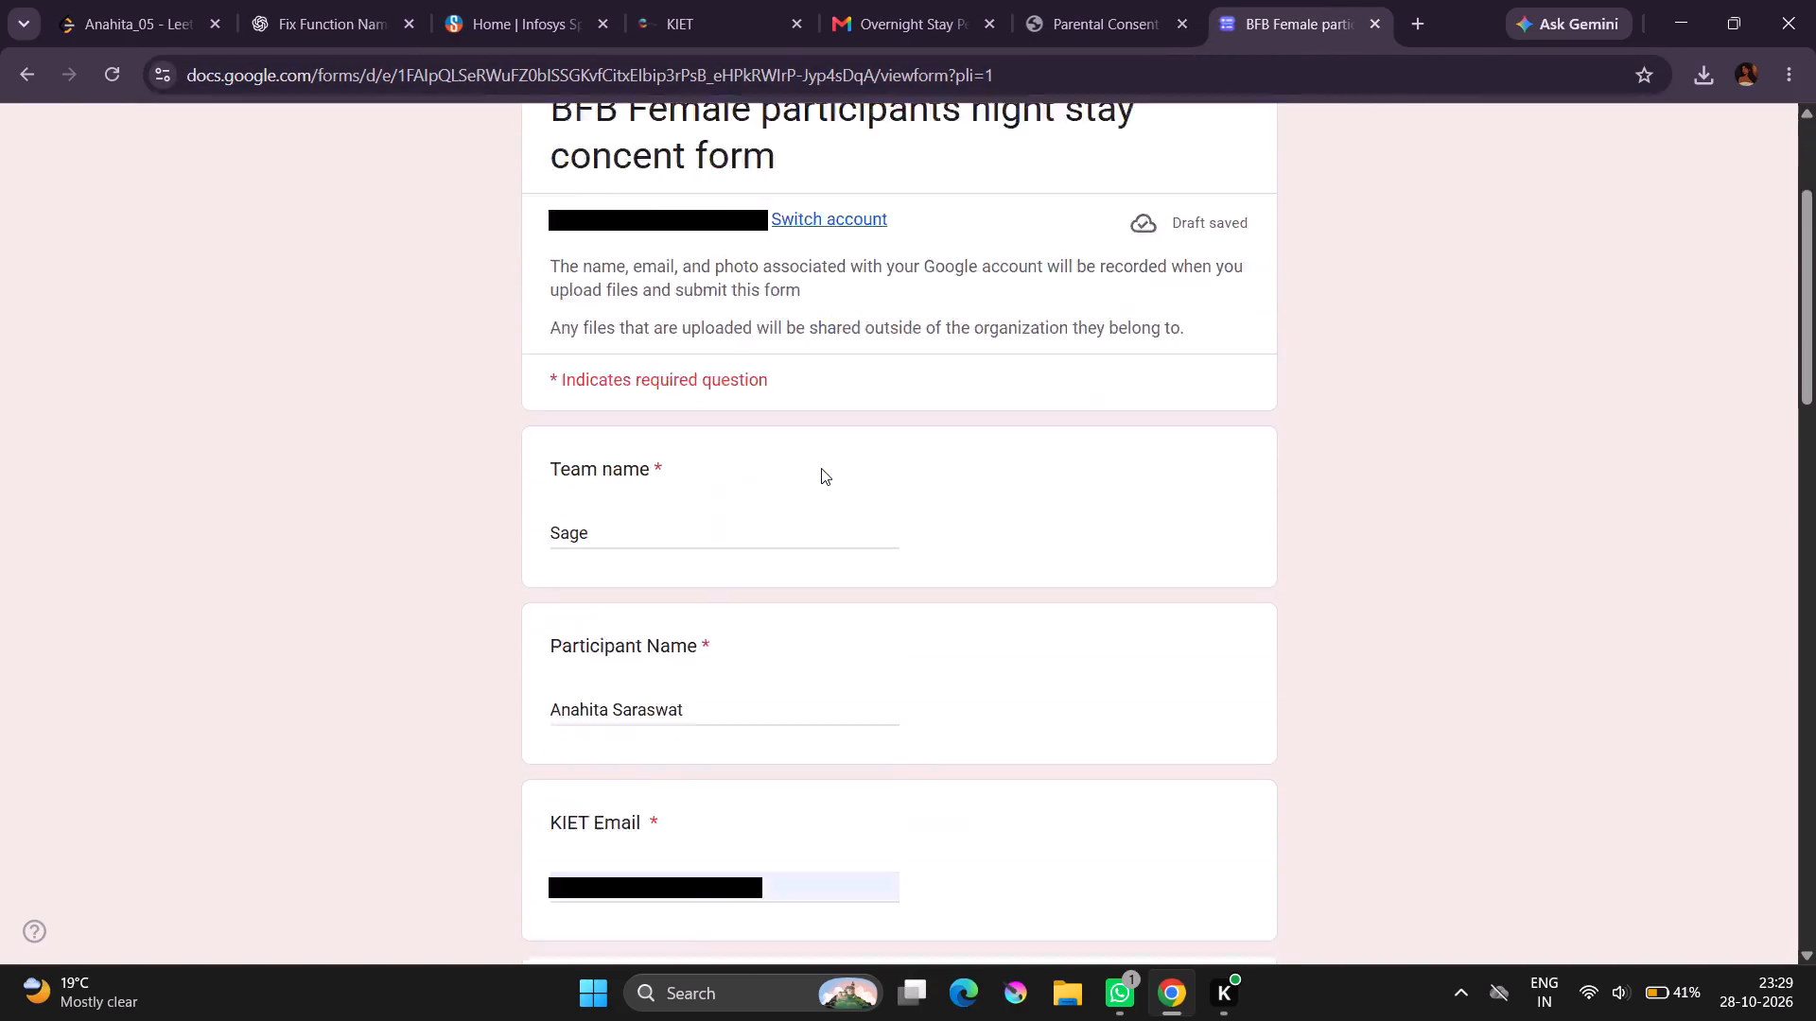
{"action": "scroll", "coordinate": [821, 468], "scroll_direction": "down", "scroll_amount": 12}
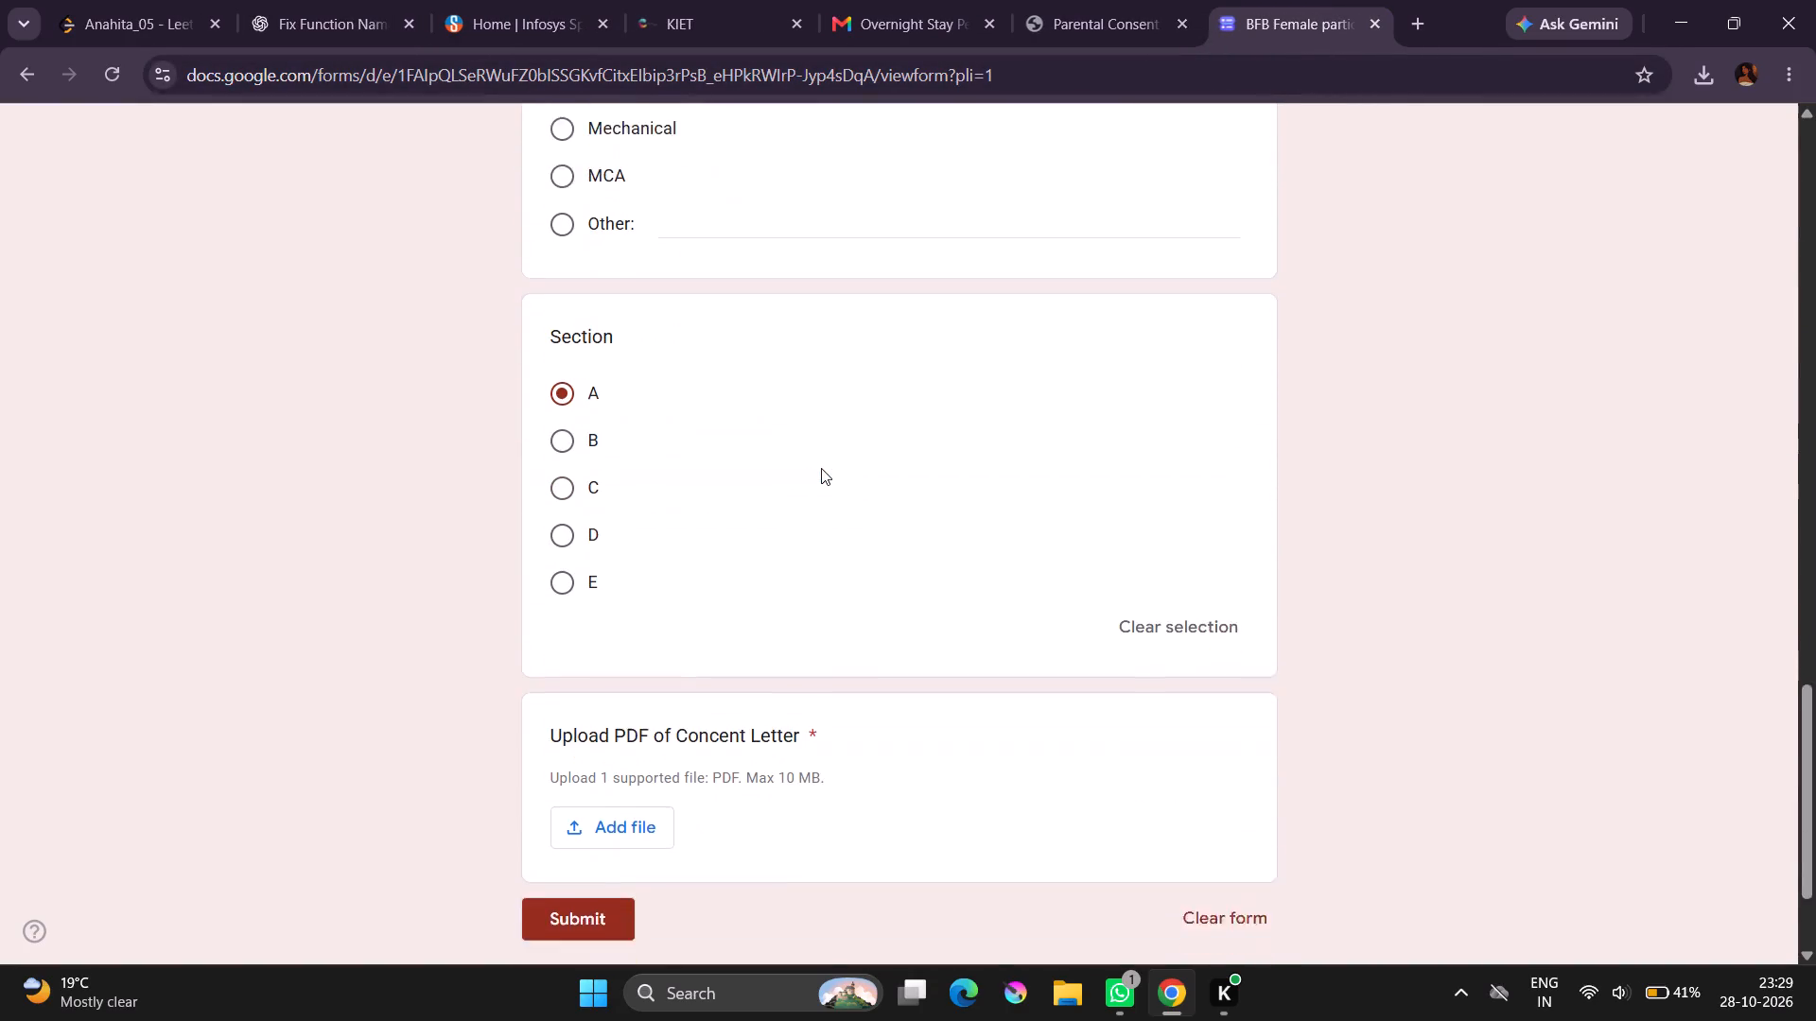
{"action": "scroll", "coordinate": [821, 468], "scroll_direction": "down", "scroll_amount": 3}
{"action": "left_click", "coordinate": [619, 659]}
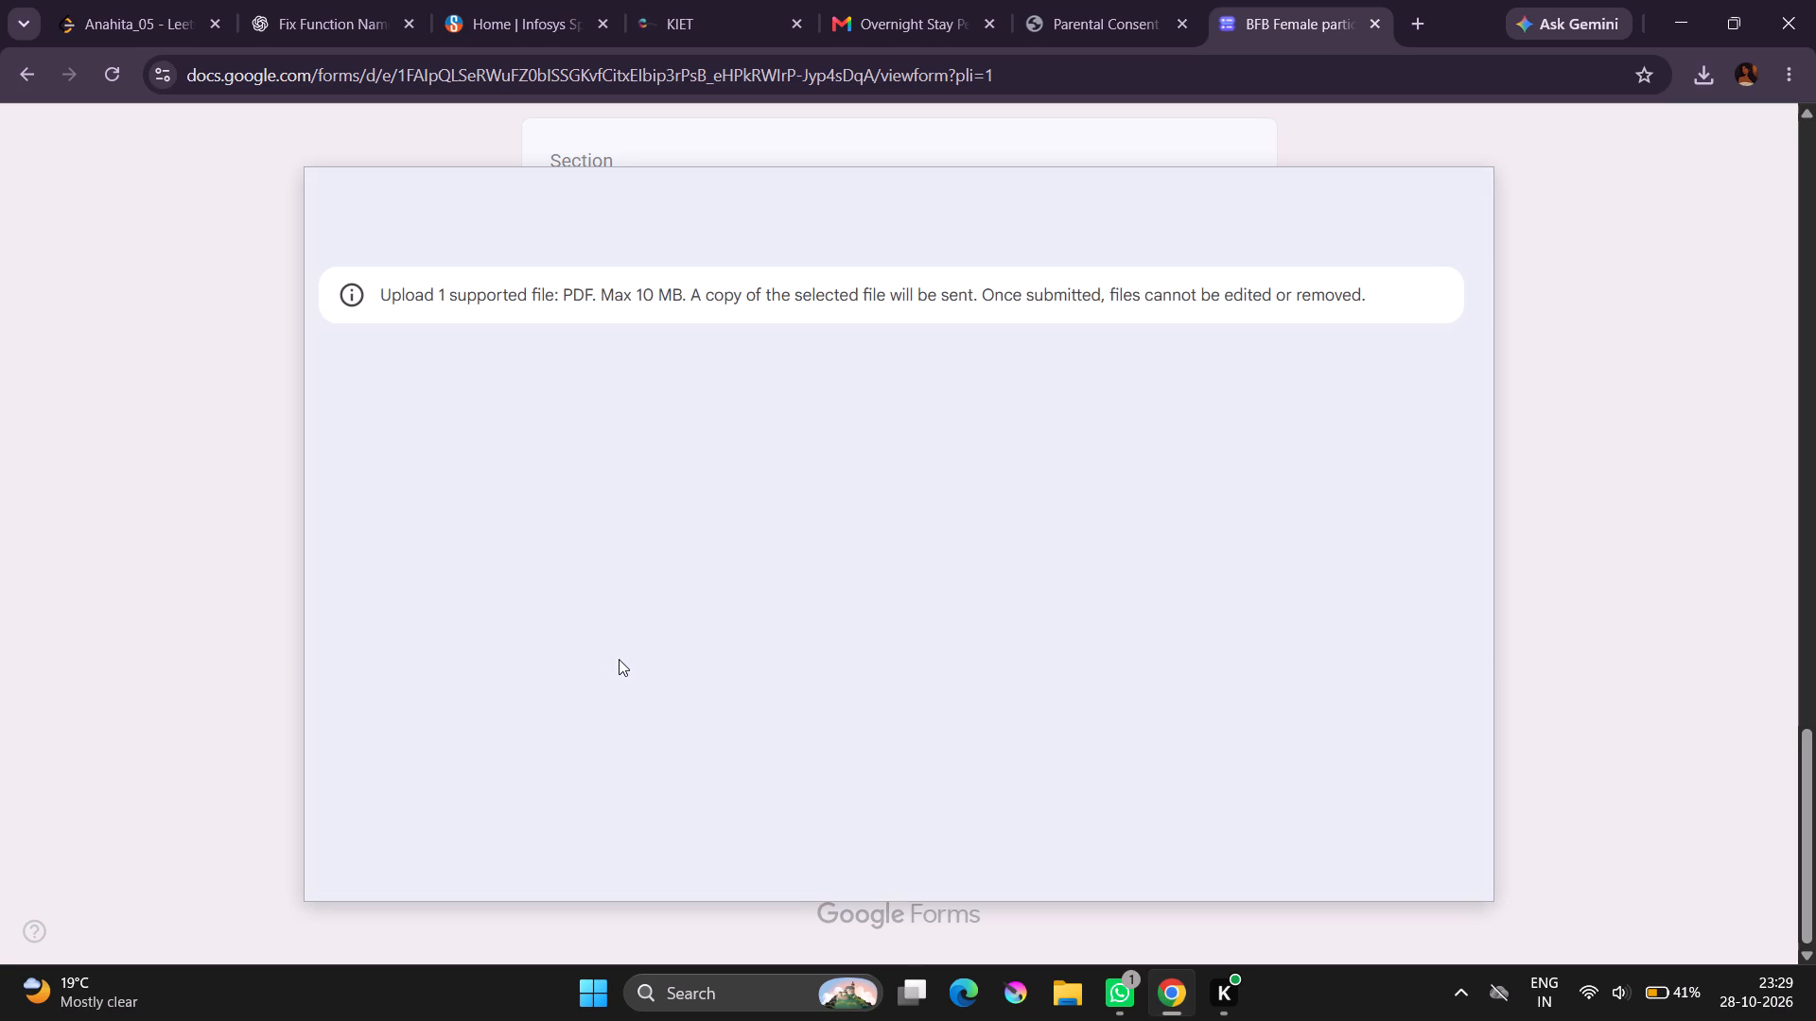
{"action": "left_click", "coordinate": [440, 289]}
{"action": "left_click", "coordinate": [498, 383]}
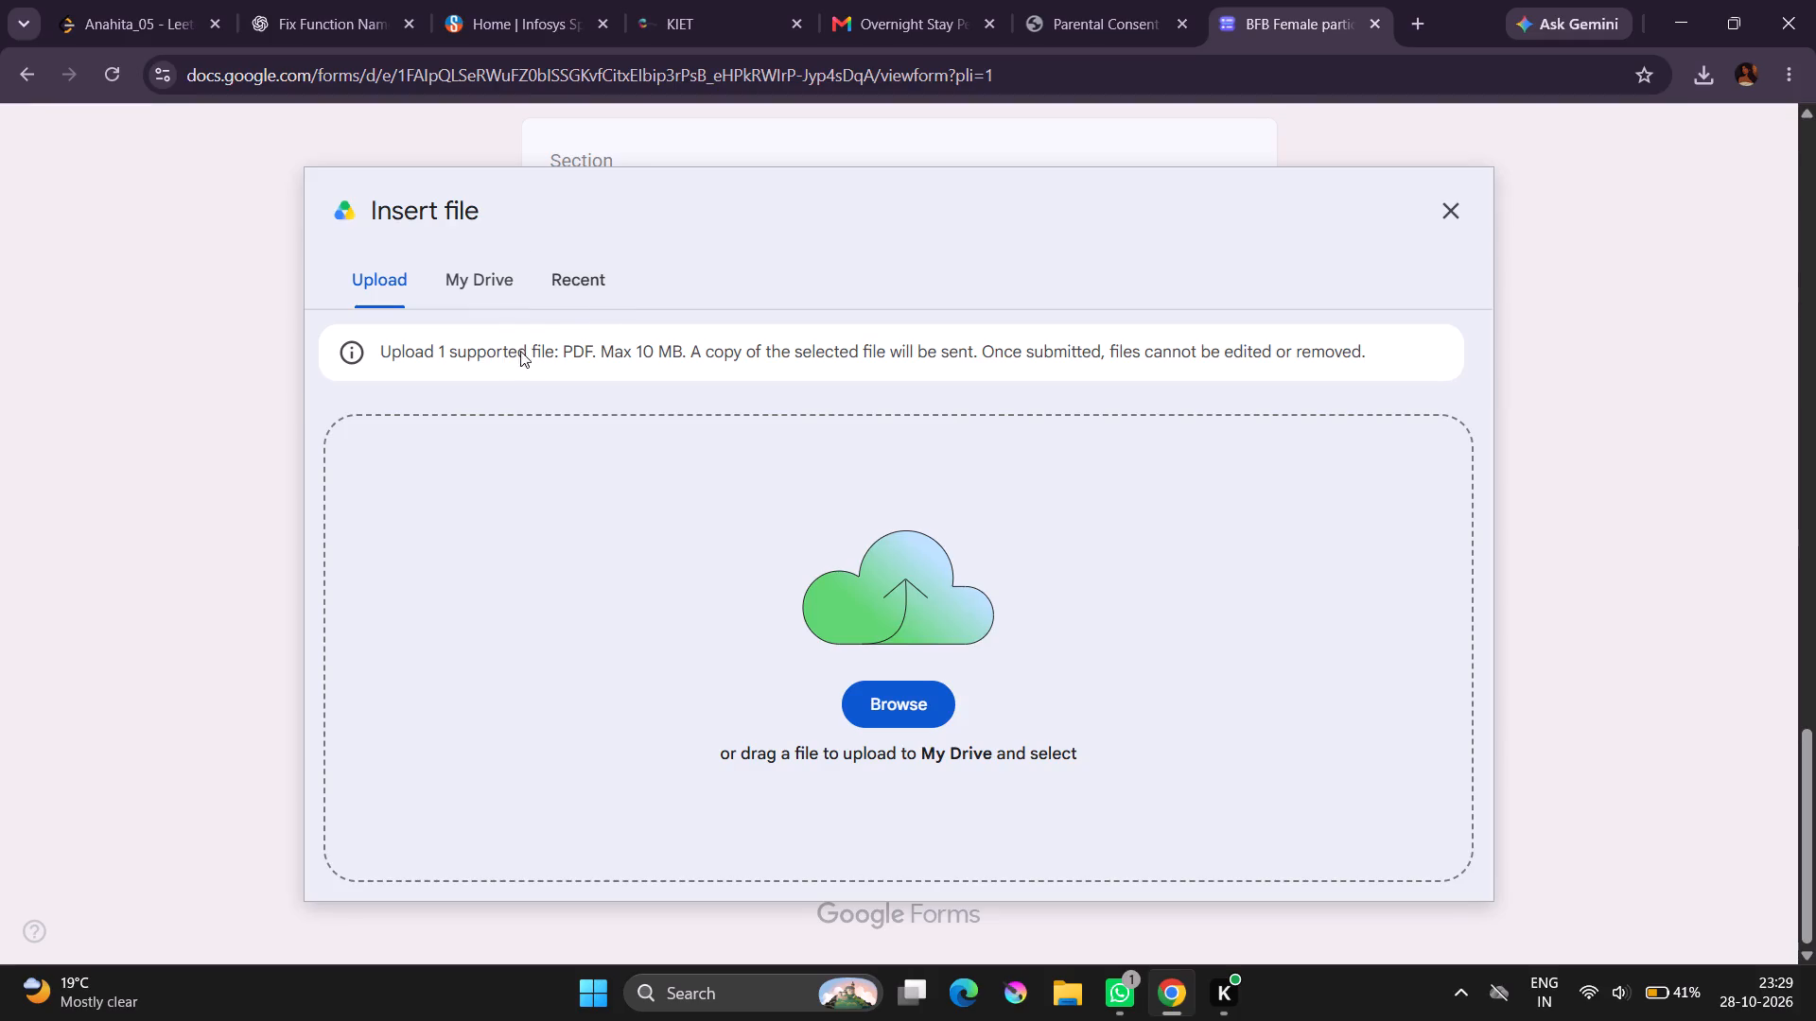
{"action": "left_click", "coordinate": [880, 696]}
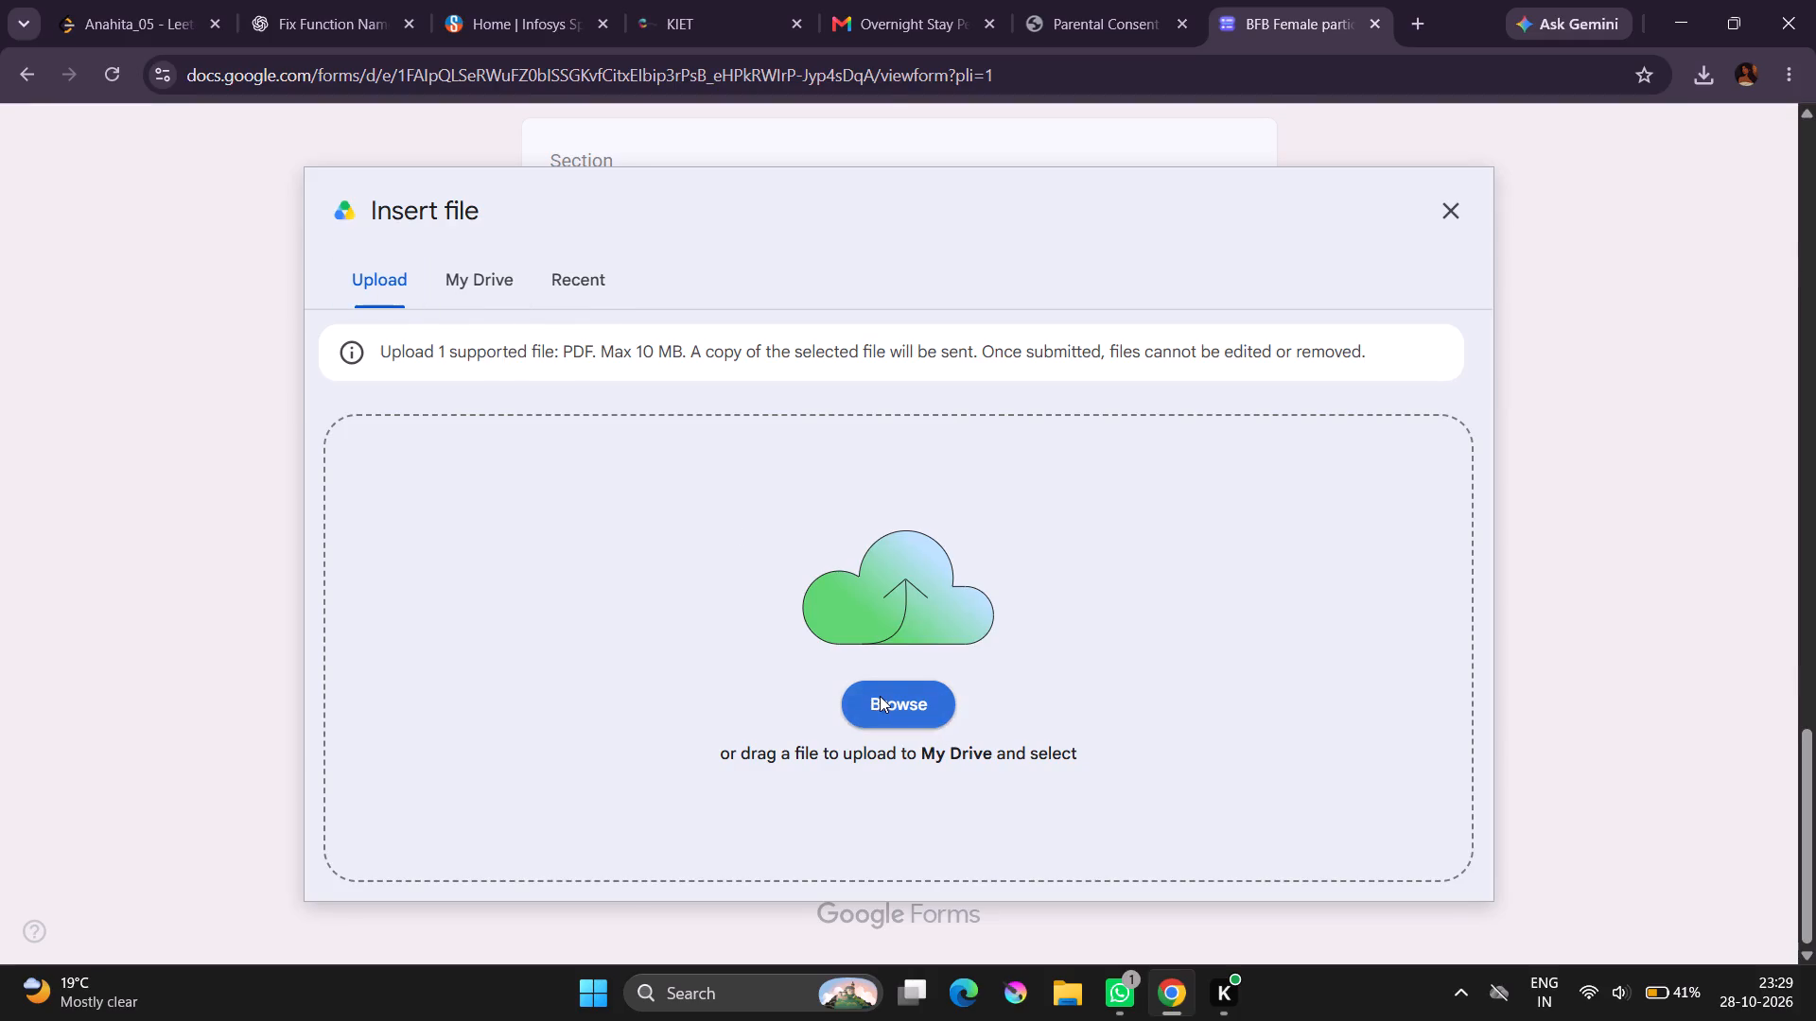
{"action": "left_click", "coordinate": [333, 228]}
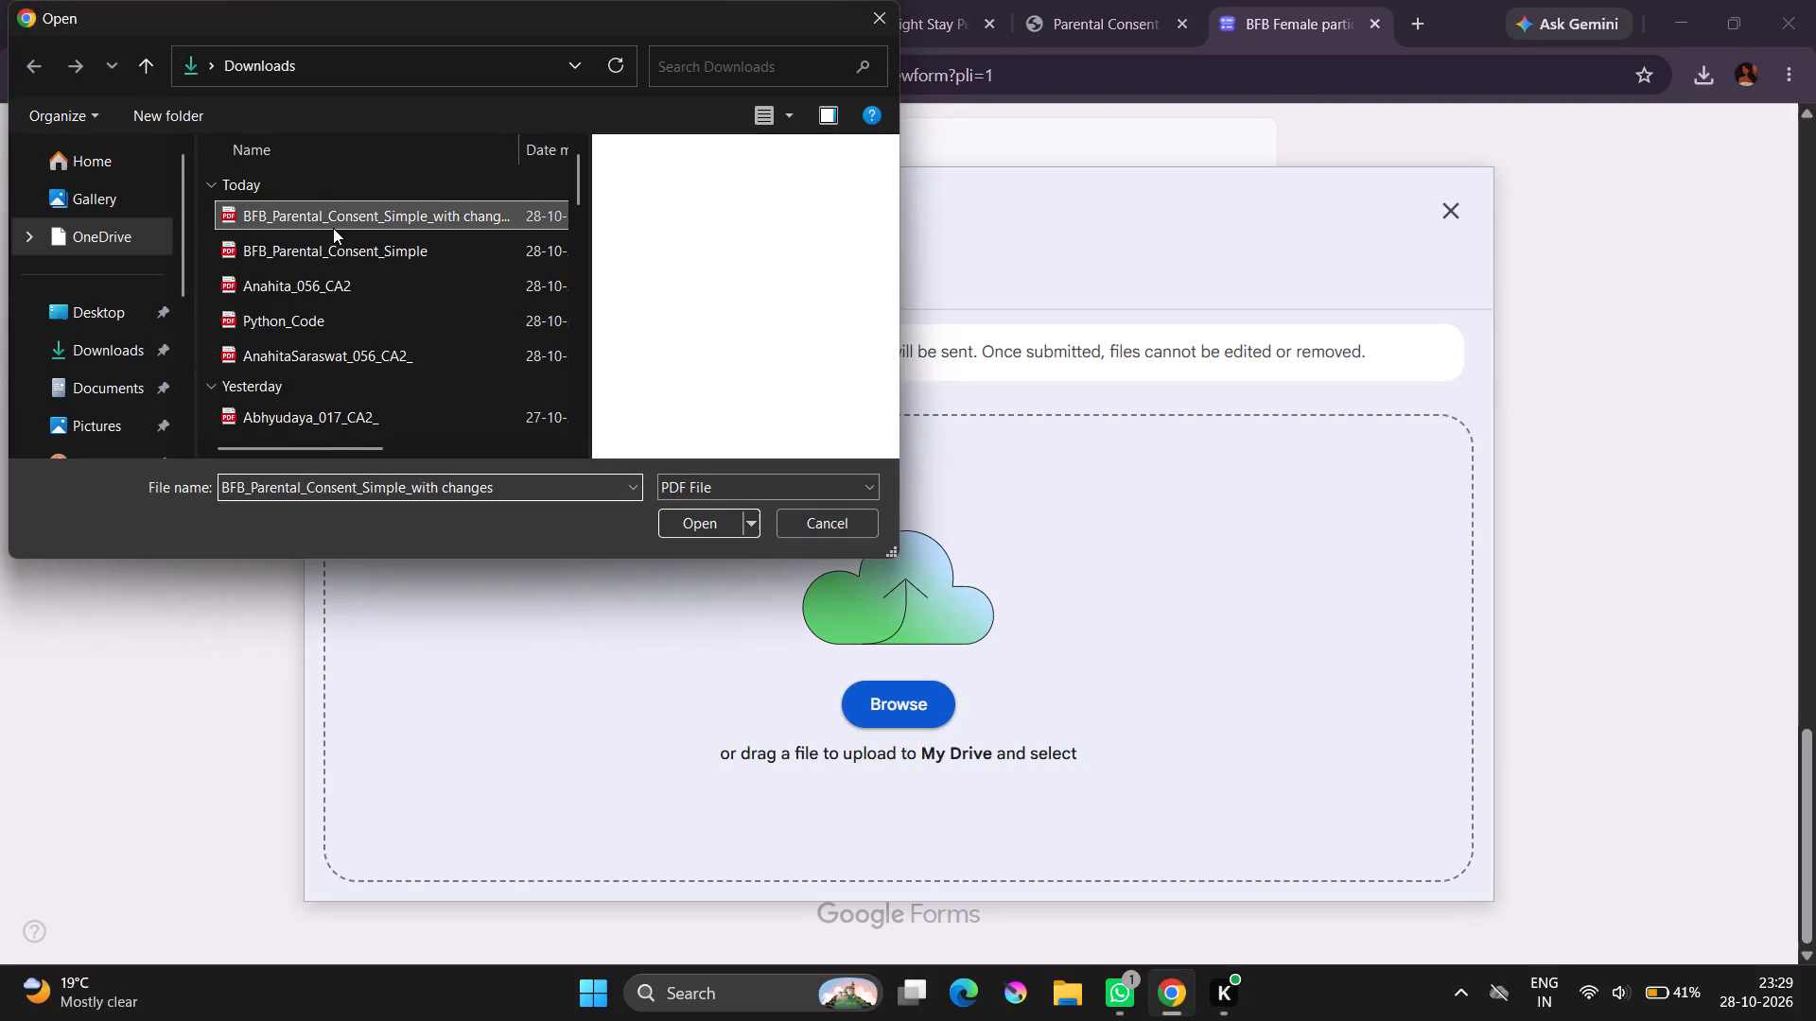
{"action": "left_click", "coordinate": [701, 533]}
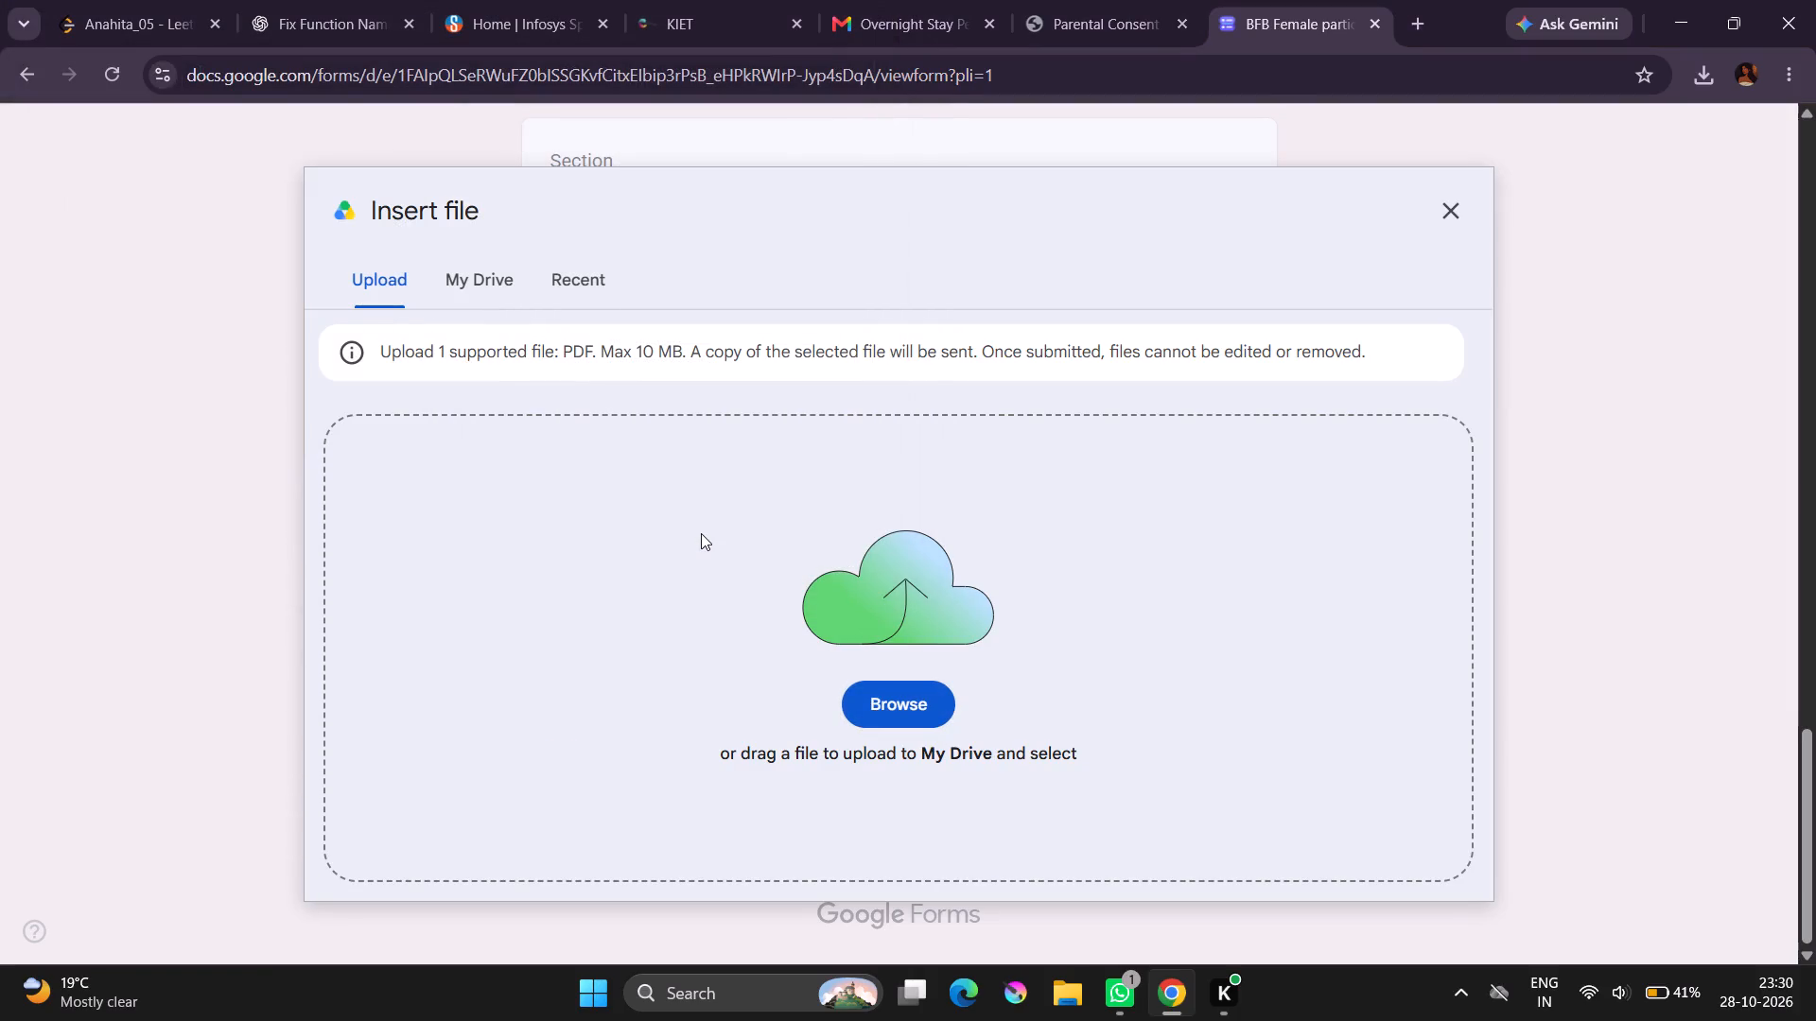
{"action": "left_click", "coordinate": [912, 707]}
{"action": "left_click", "coordinate": [307, 216]}
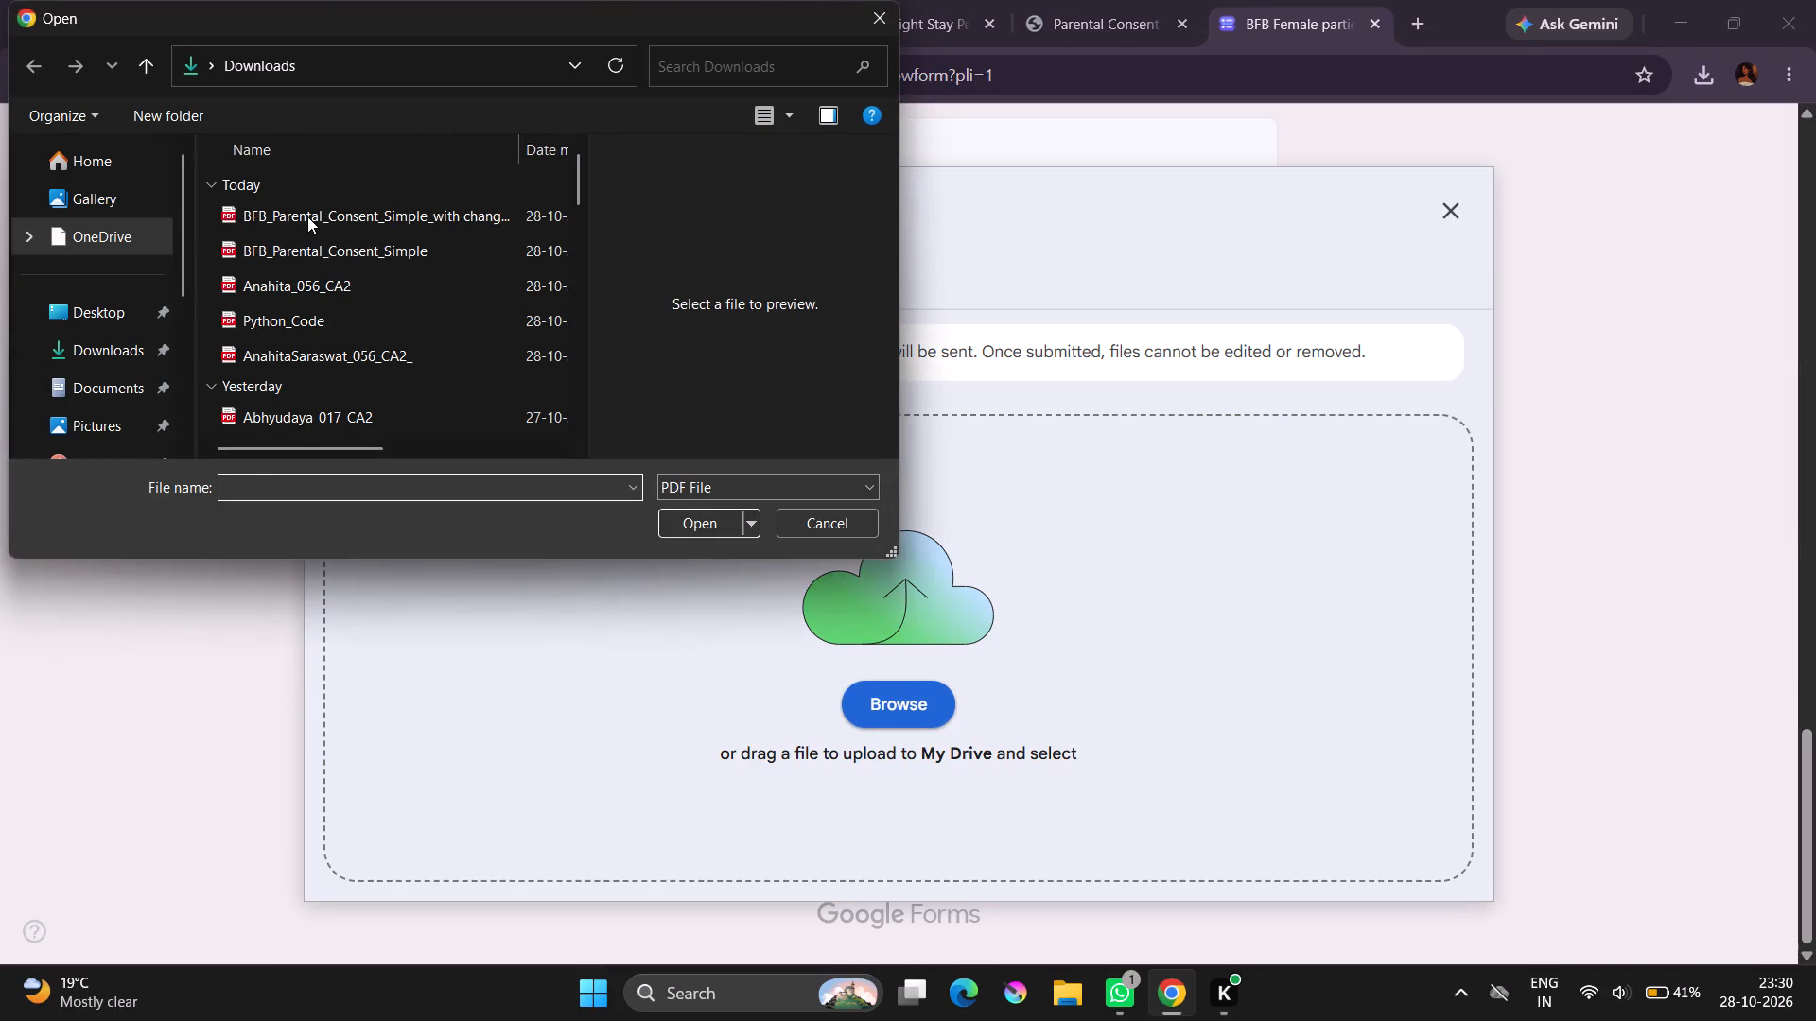
{"action": "left_click", "coordinate": [690, 528]}
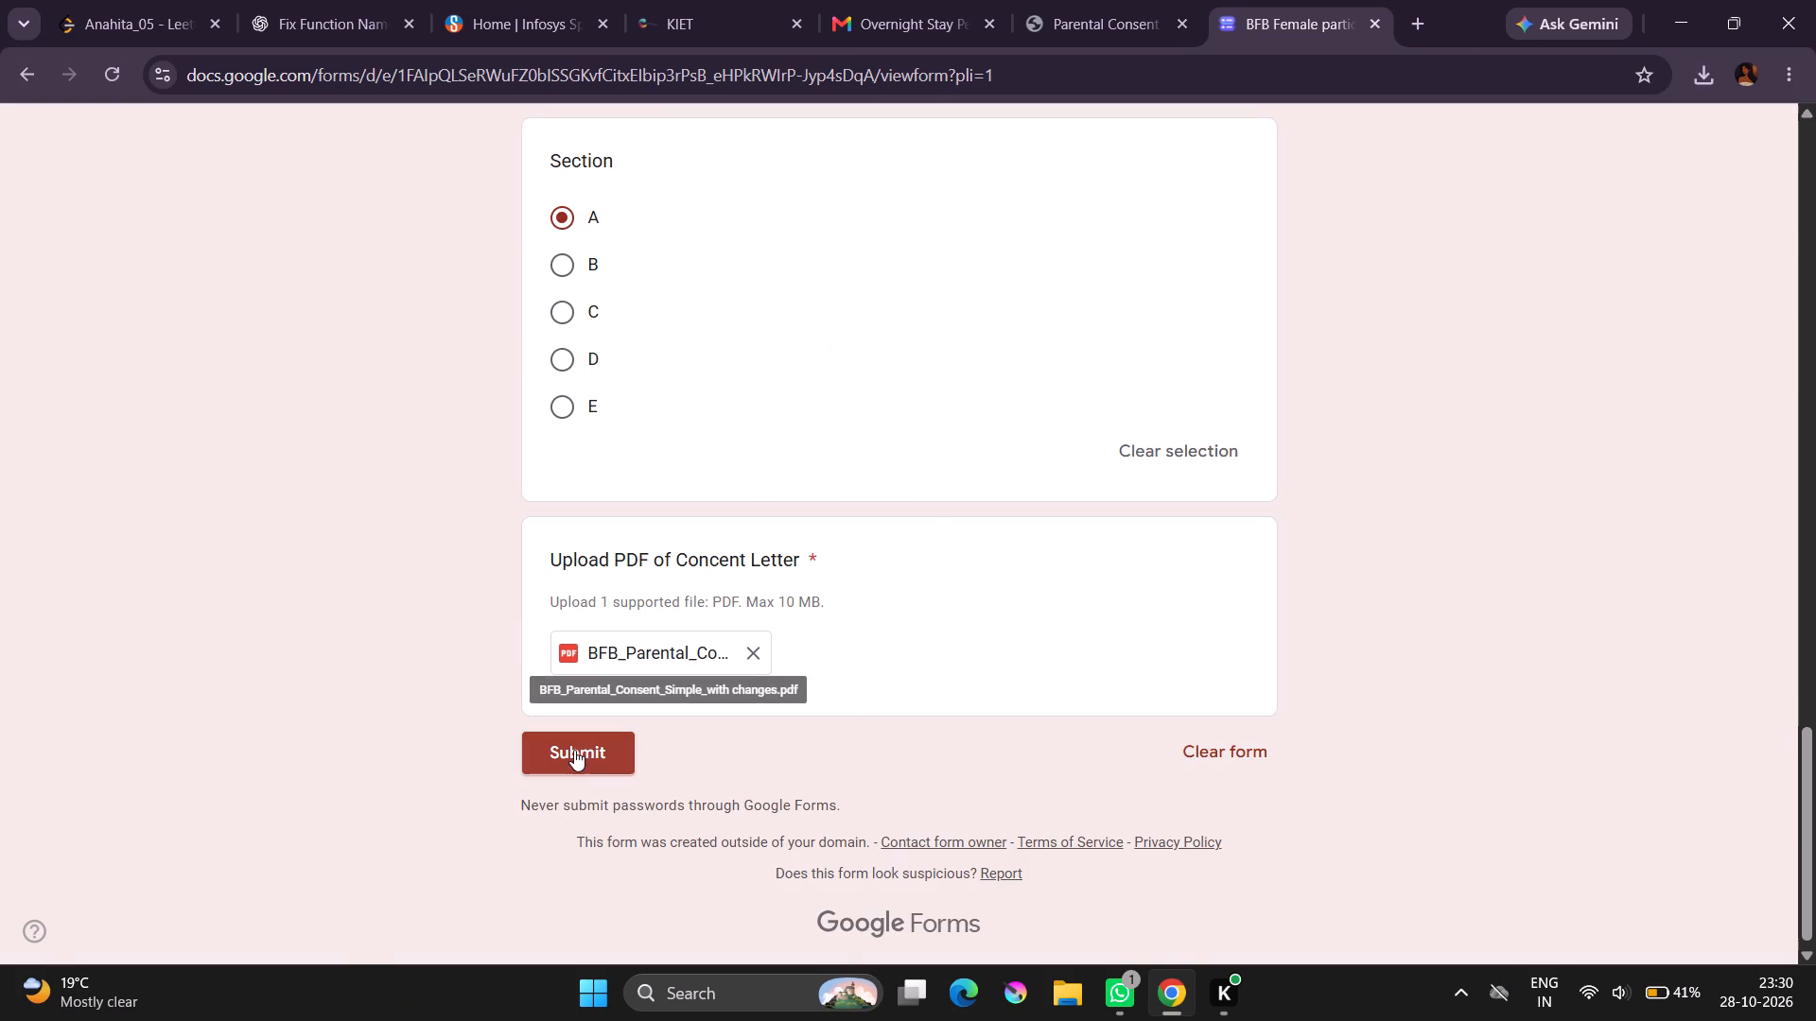
Review all the filled-in answers and the attached consent letter, and submit the night stay consent form.
{"action": "scroll", "coordinate": [592, 496], "scroll_direction": "up", "scroll_amount": 9}
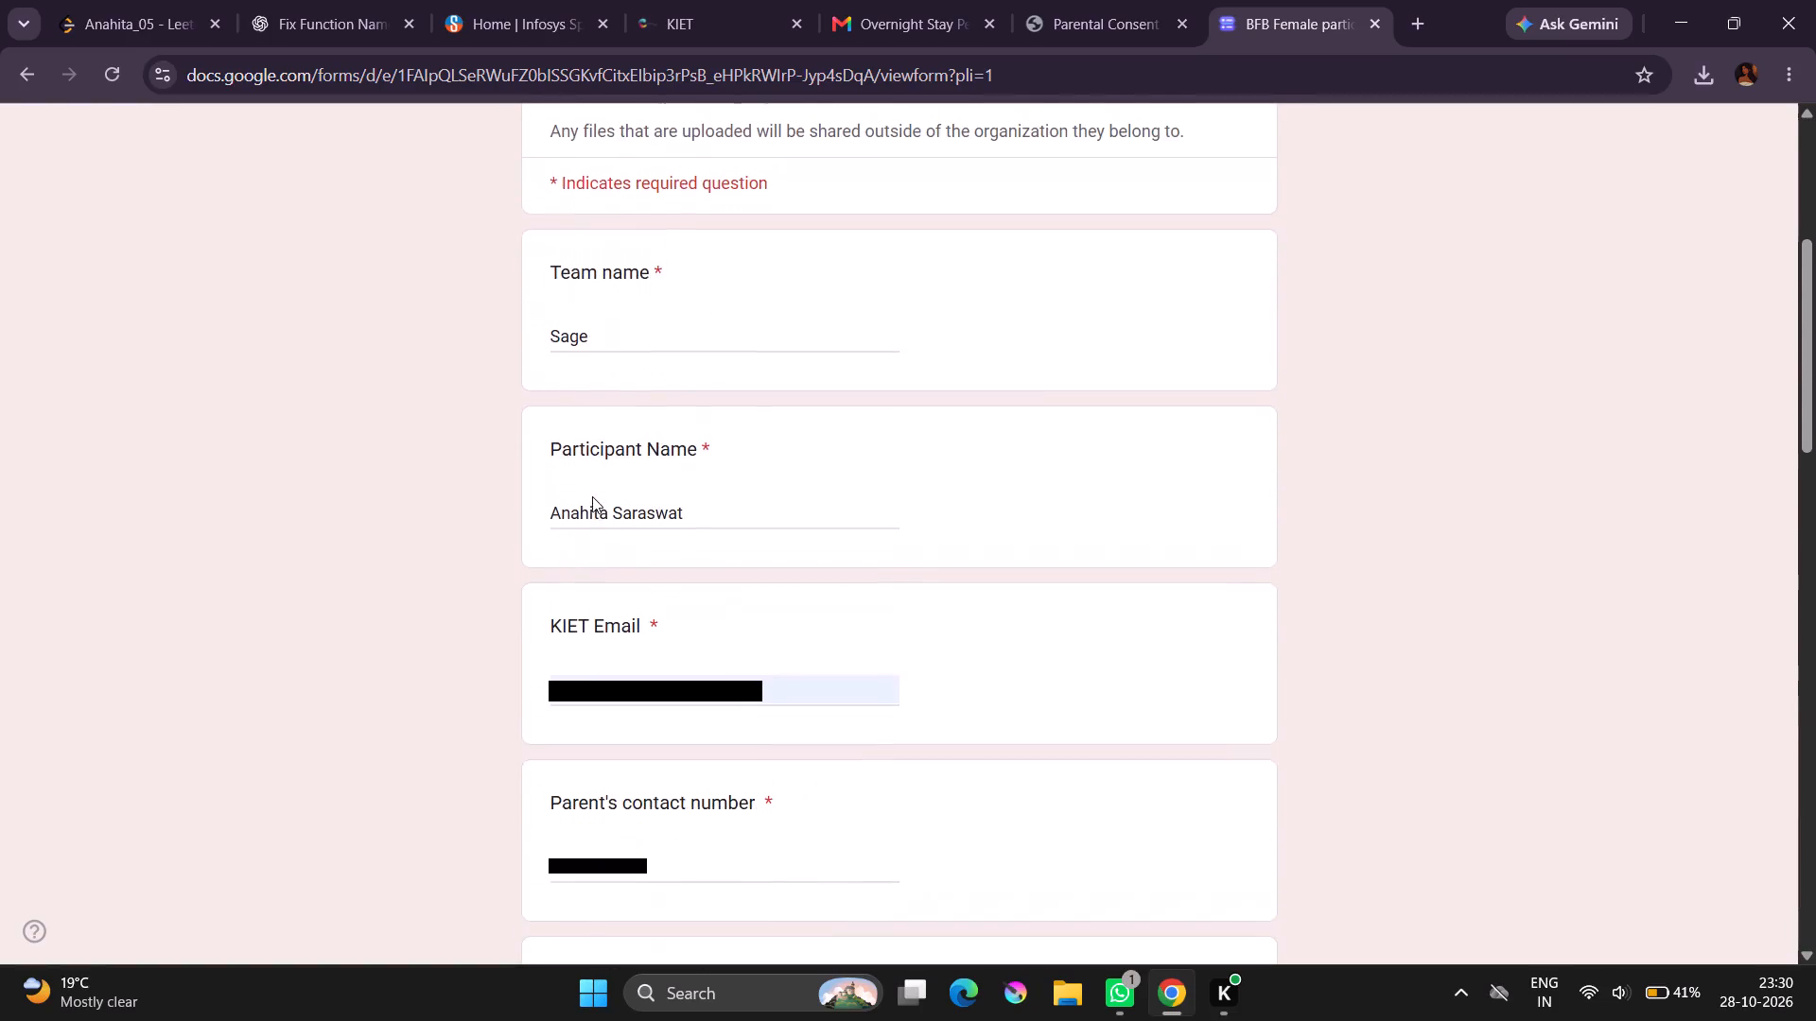
{"action": "scroll", "coordinate": [592, 496], "scroll_direction": "down", "scroll_amount": 3}
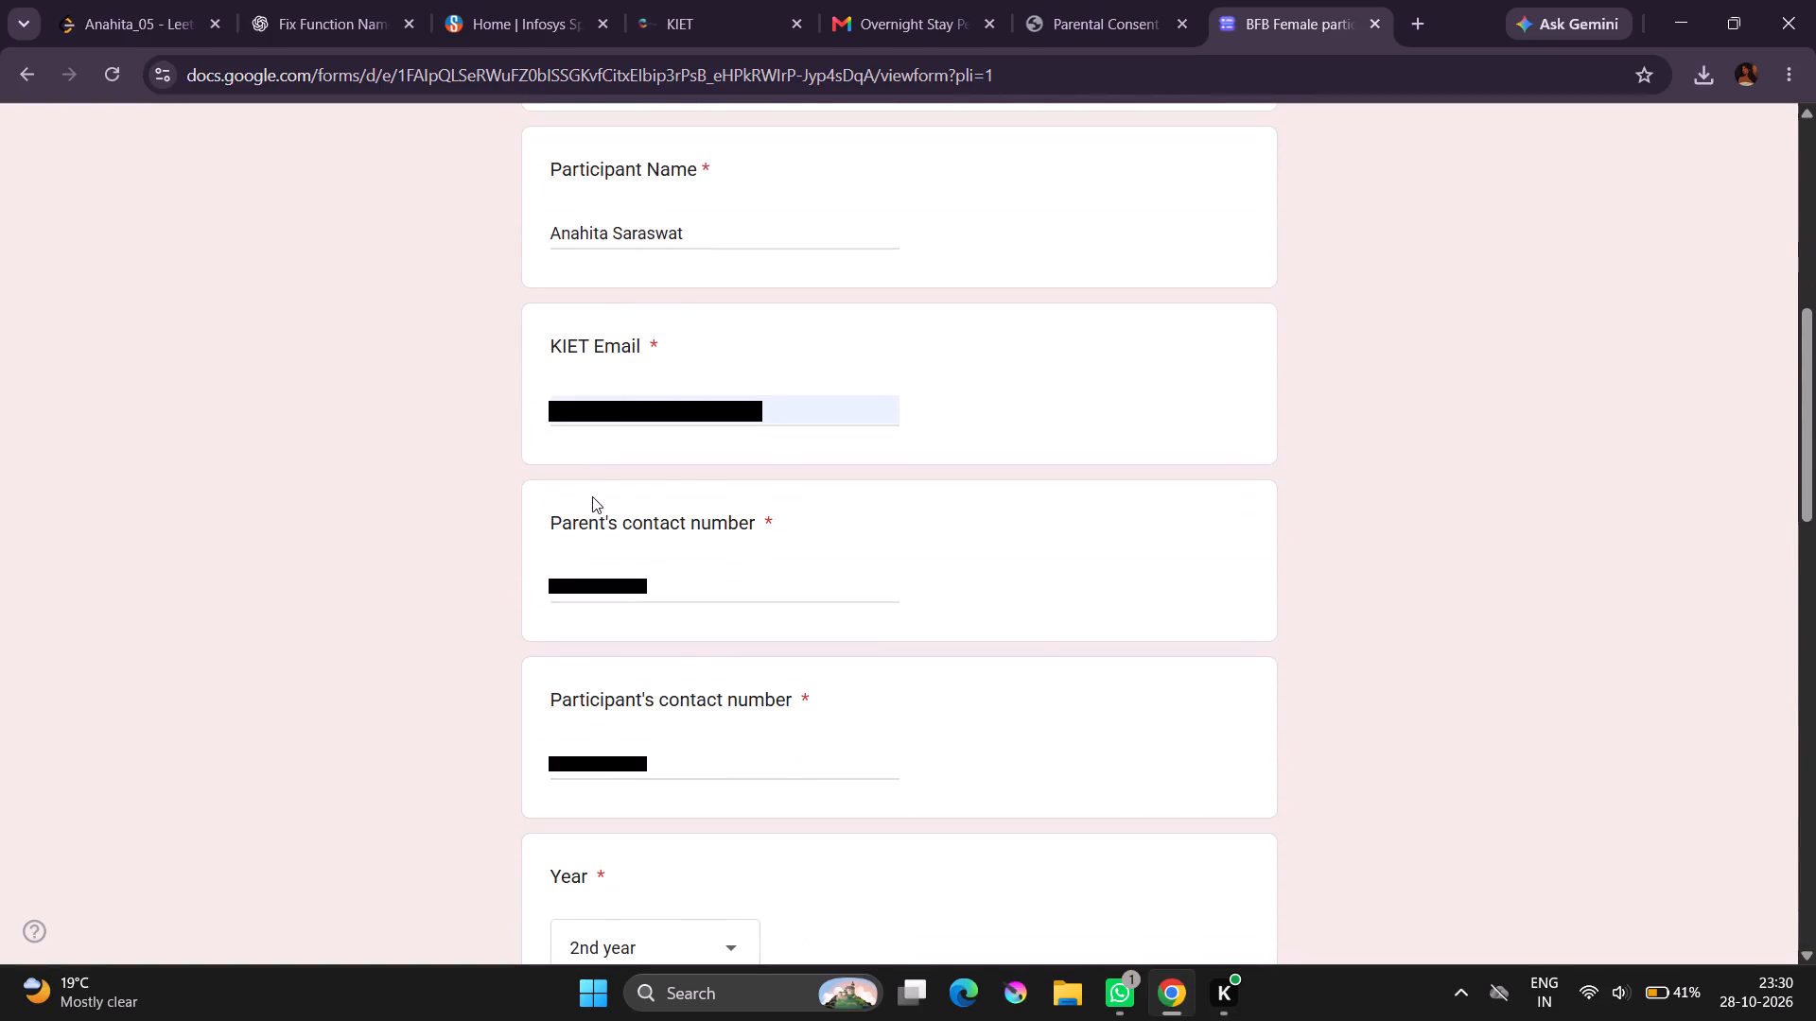
{"action": "left_click", "coordinate": [592, 496]}
{"action": "scroll", "coordinate": [592, 496], "scroll_direction": "down", "scroll_amount": 7}
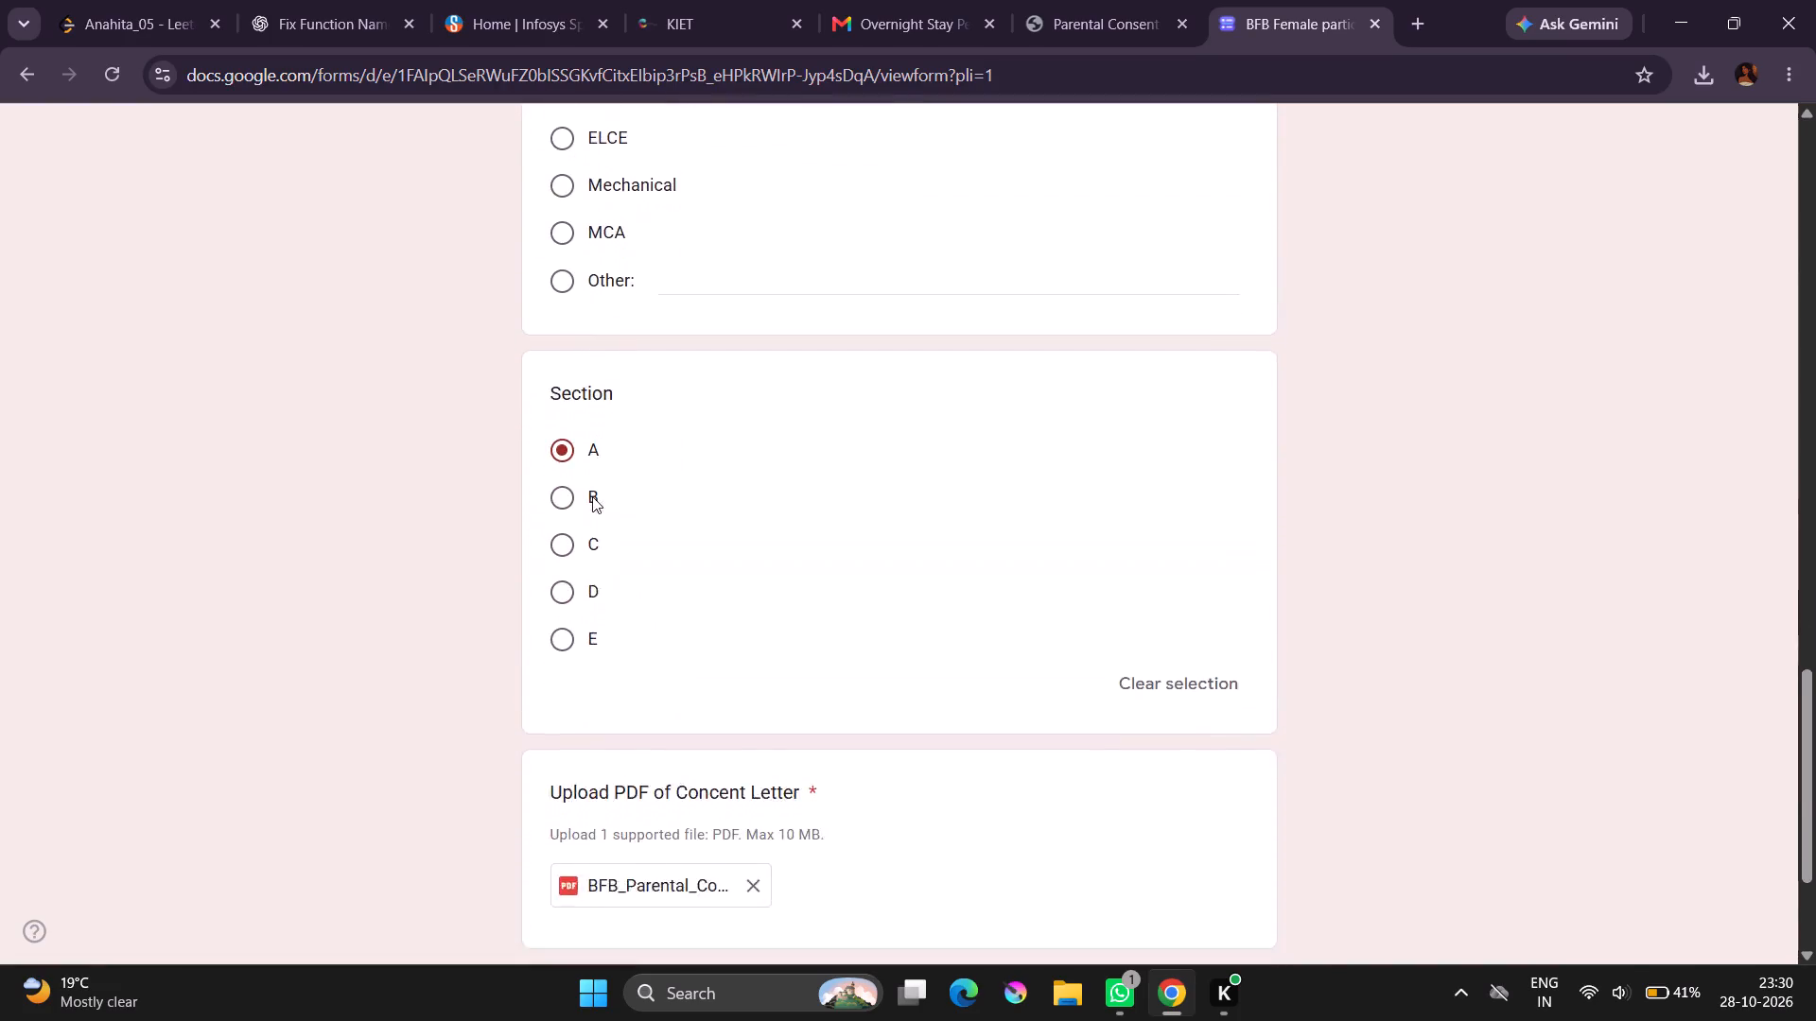
{"action": "scroll", "coordinate": [592, 496], "scroll_direction": "up", "scroll_amount": 6}
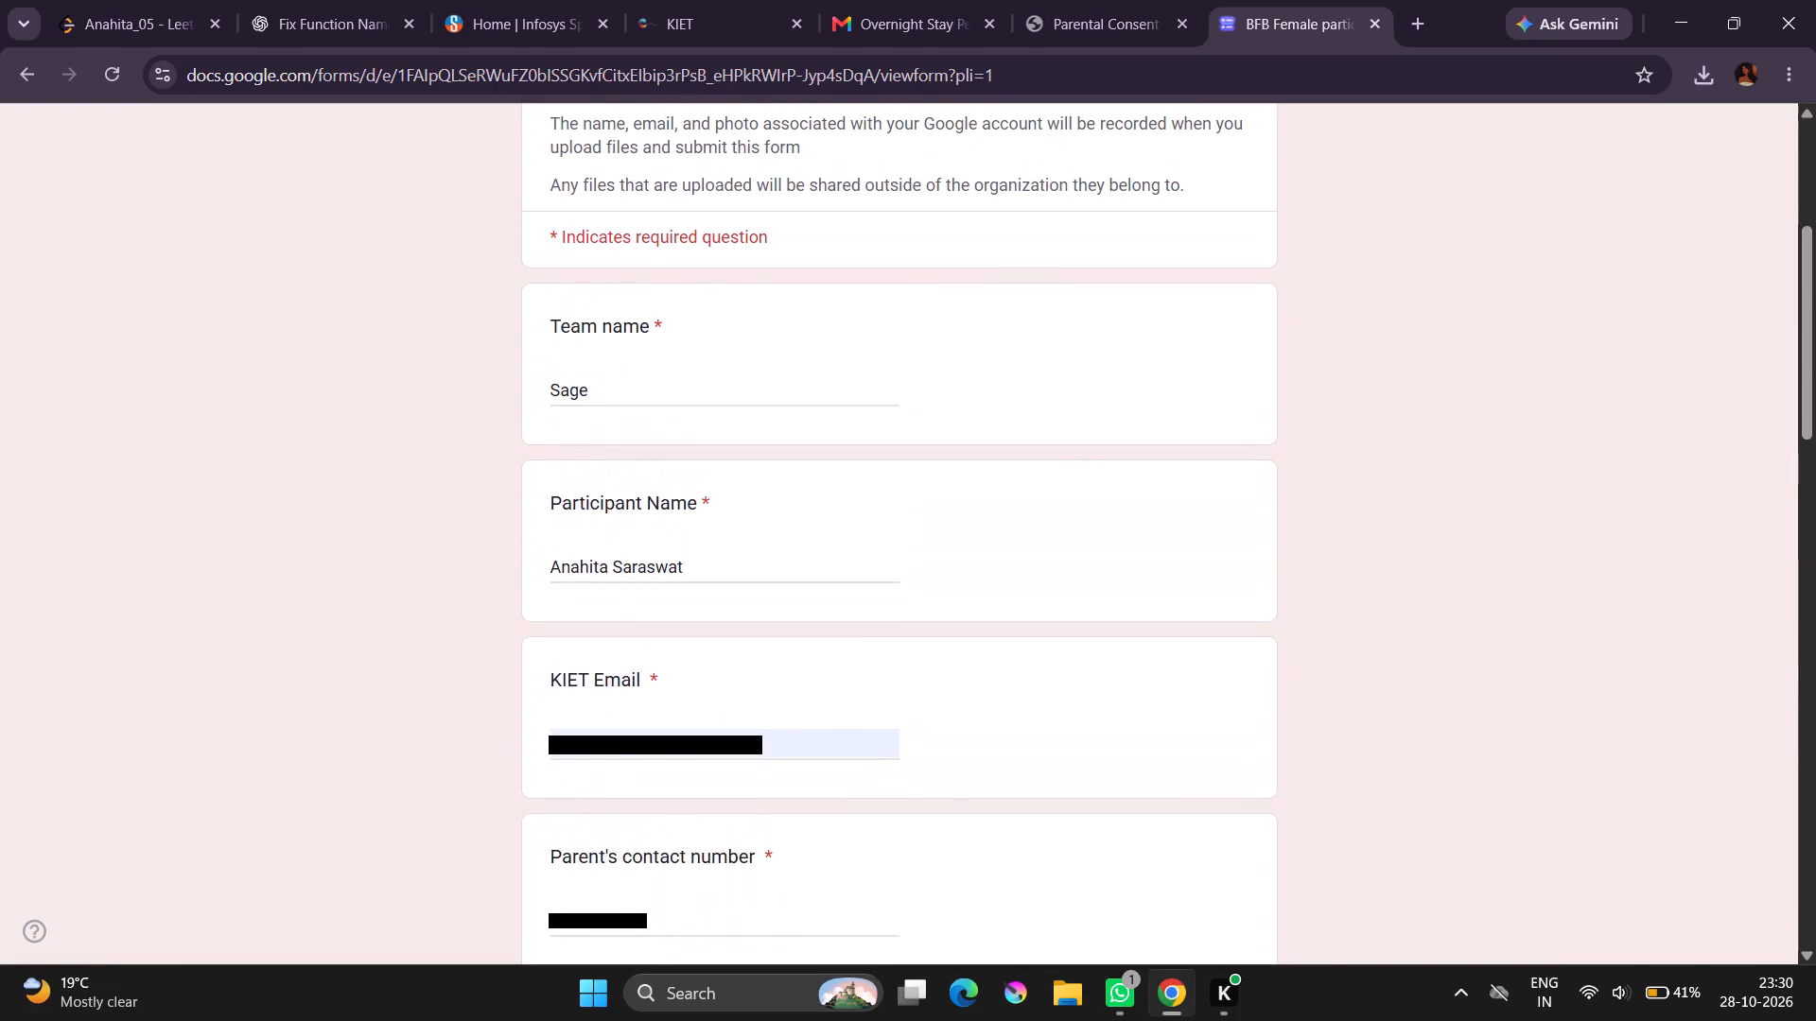
{"action": "scroll", "coordinate": [592, 496], "scroll_direction": "down", "scroll_amount": 12}
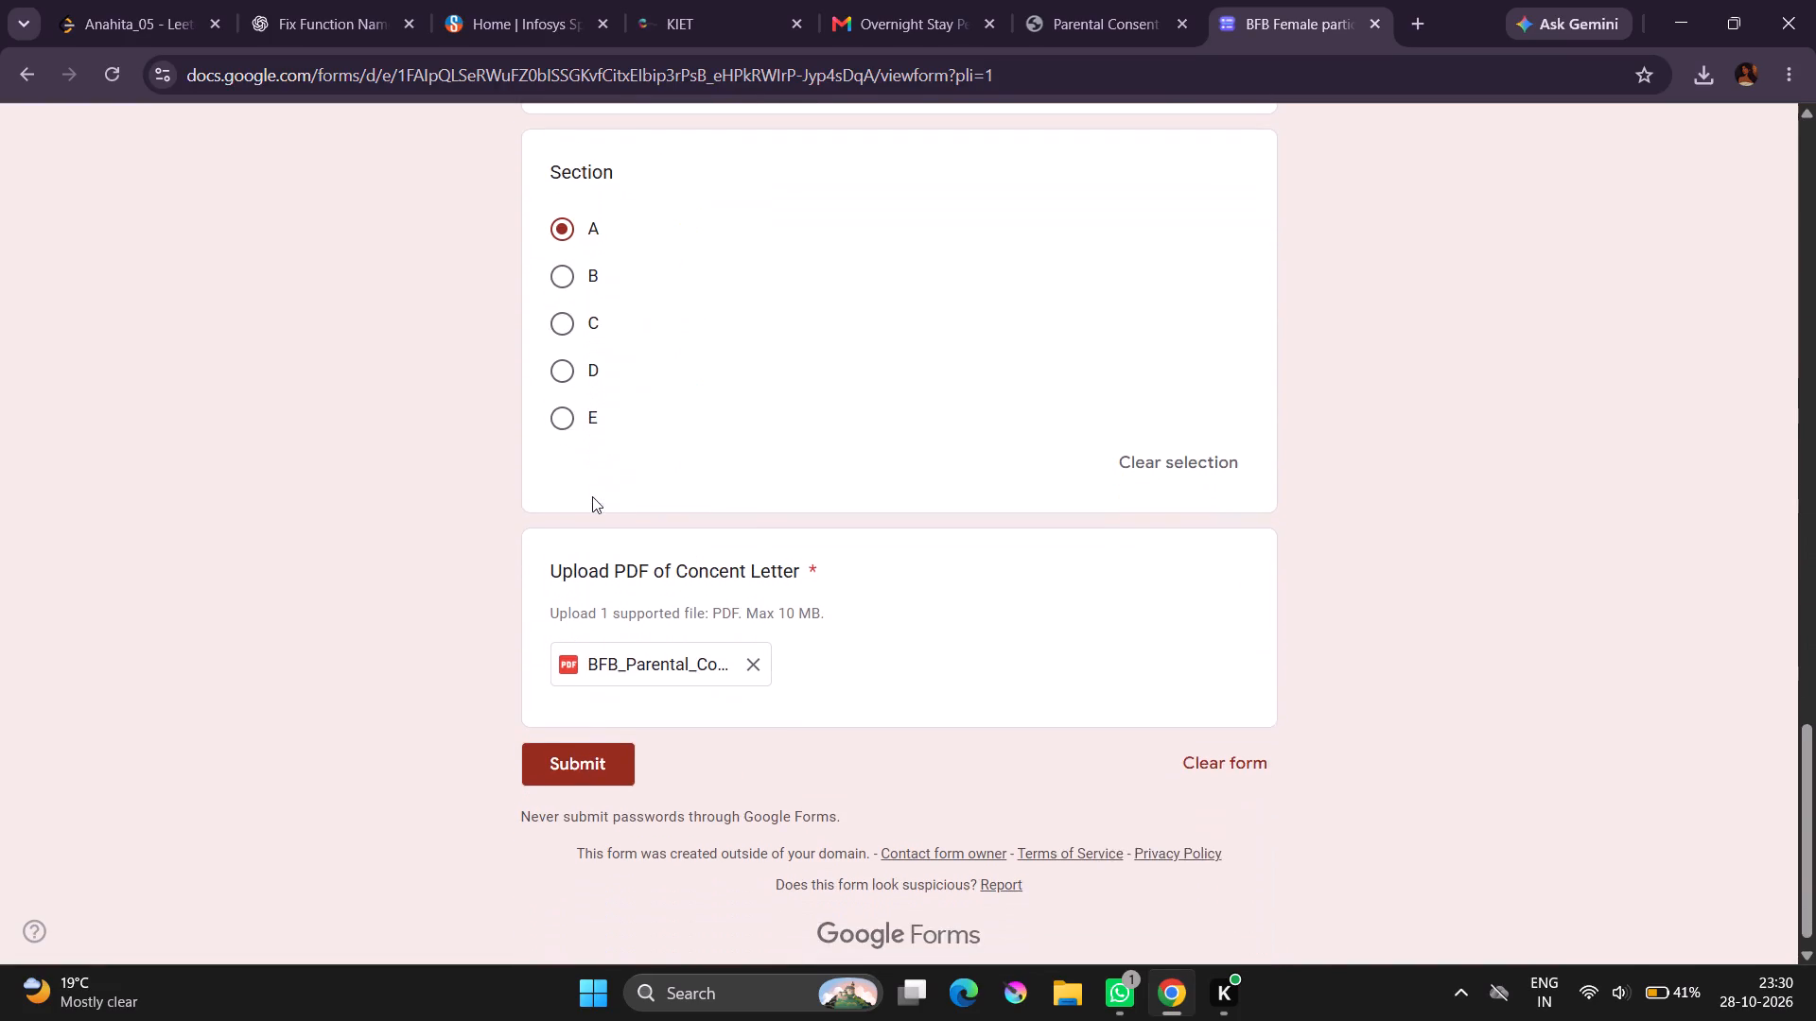
{"action": "scroll", "coordinate": [592, 496], "scroll_direction": "down", "scroll_amount": 2}
{"action": "left_click", "coordinate": [591, 752]}
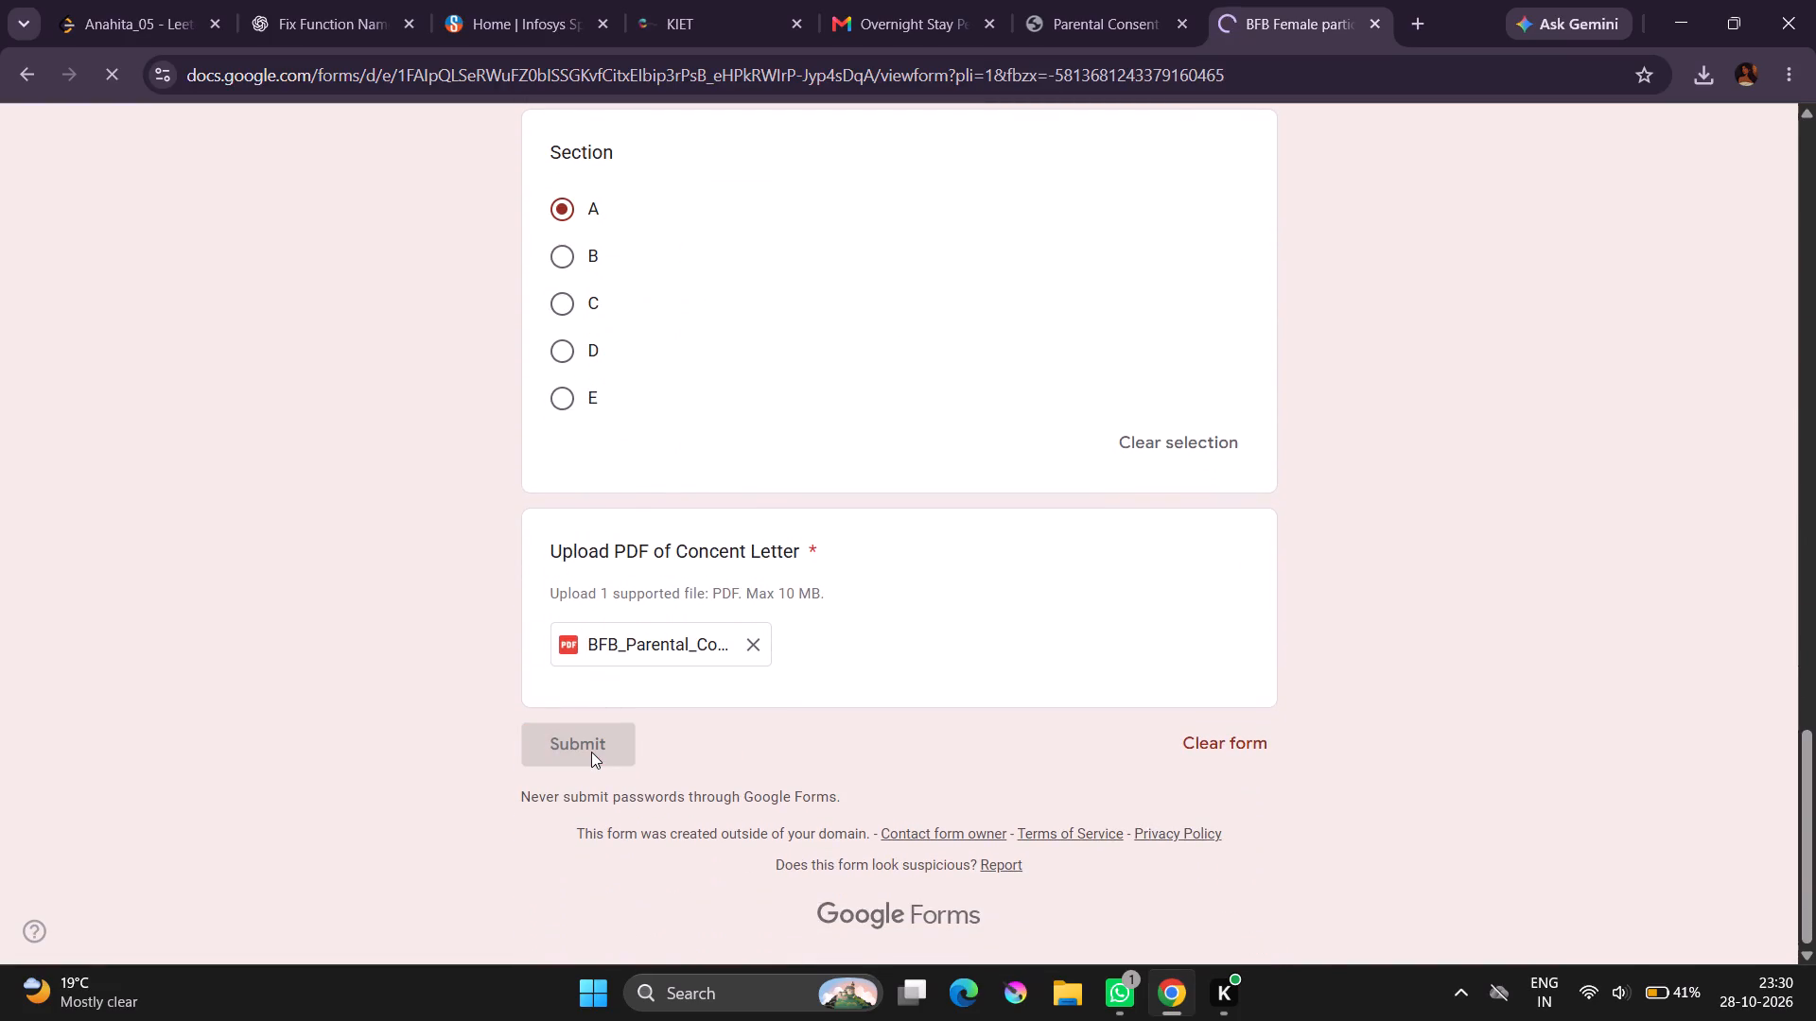